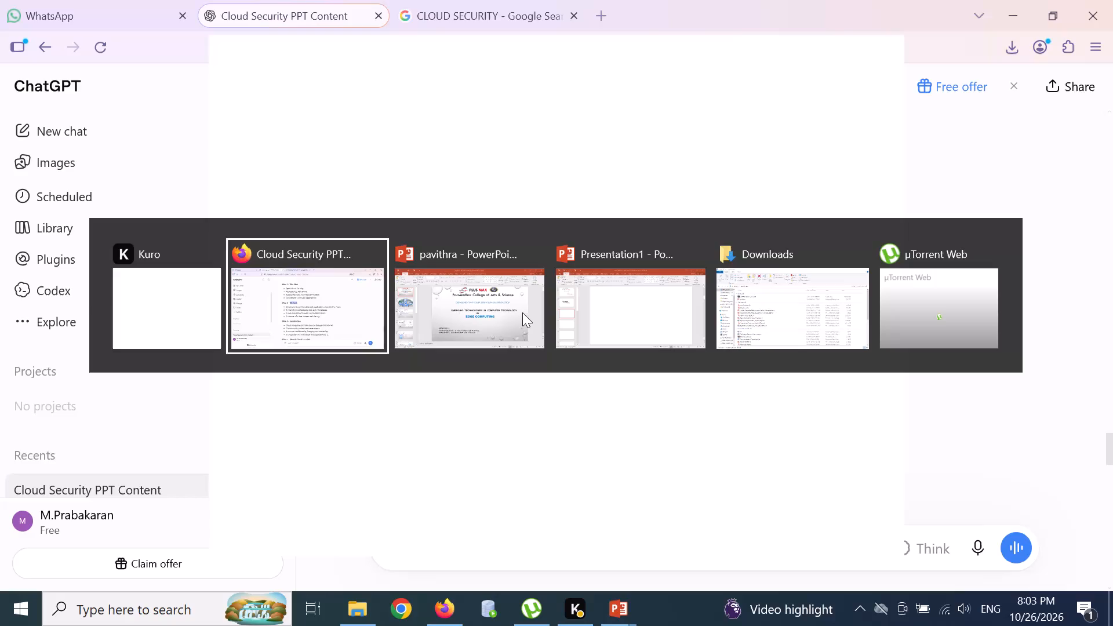
Switch to Presentation1 in PowerPoint, paste the copied "Abstract" heading onto slide 3 and centre-align its text.
key("alt+Tab")
key("alt+Tab")
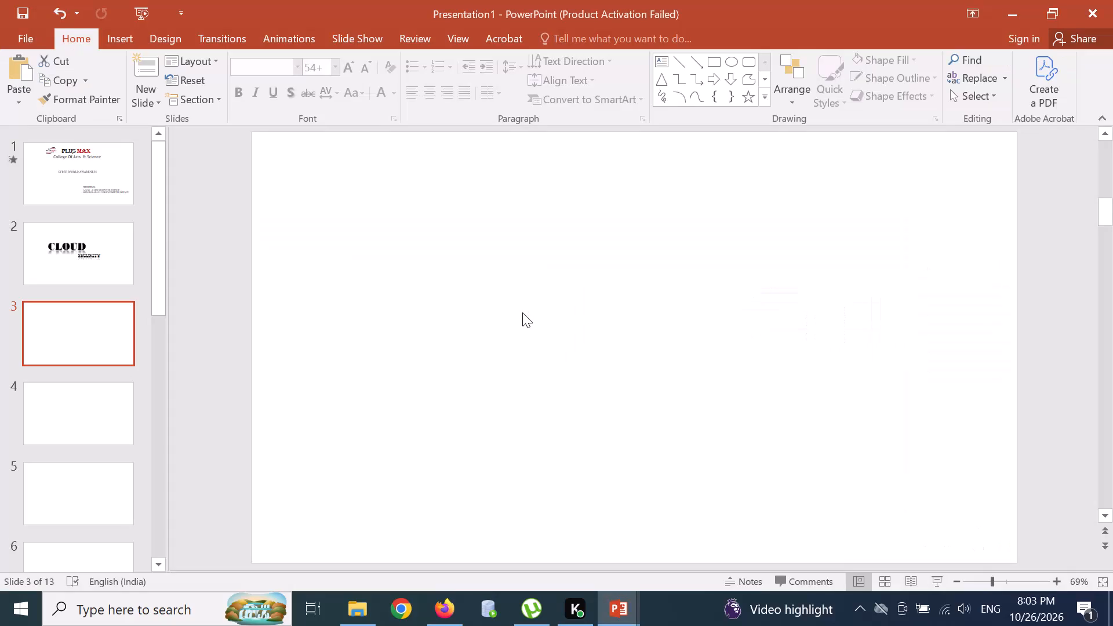
key("ctrl+v")
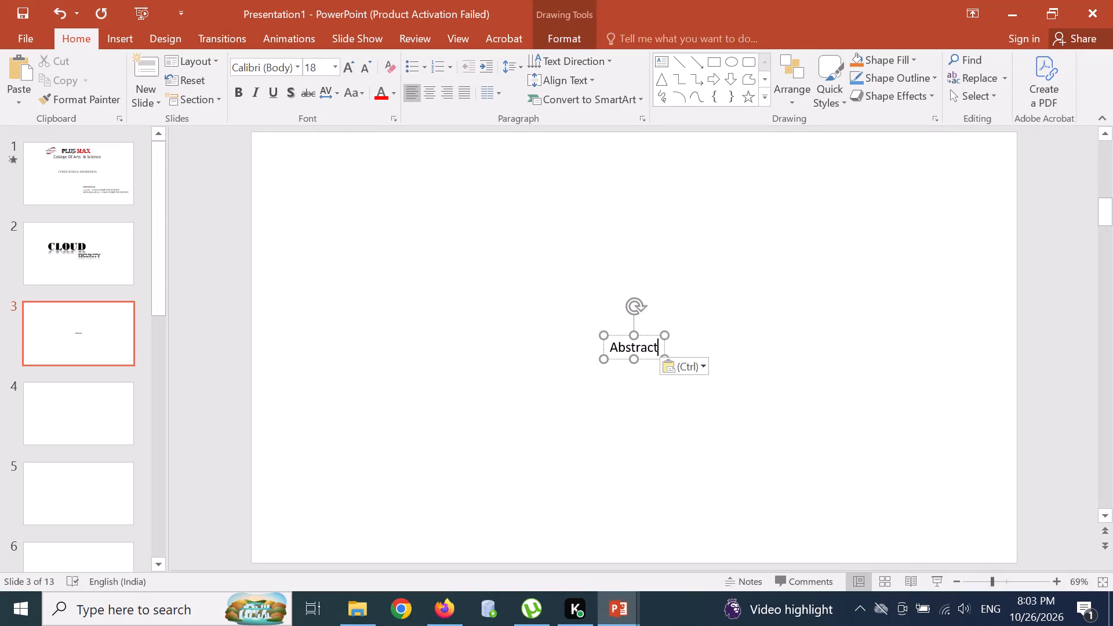
left_click_drag(657, 349, 630, 350)
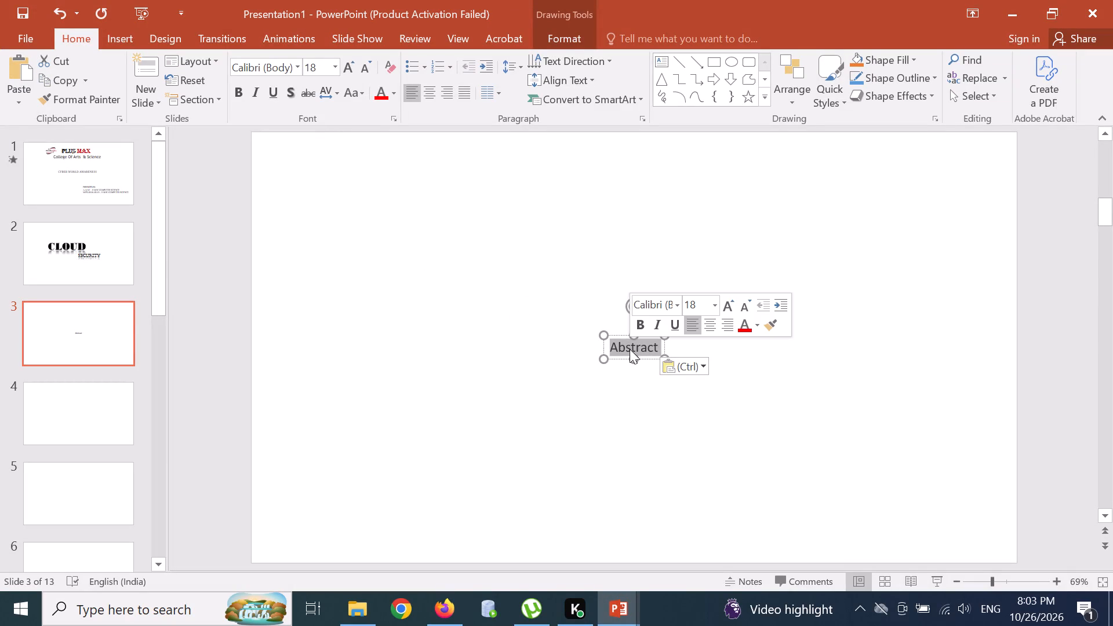
left_click(709, 327)
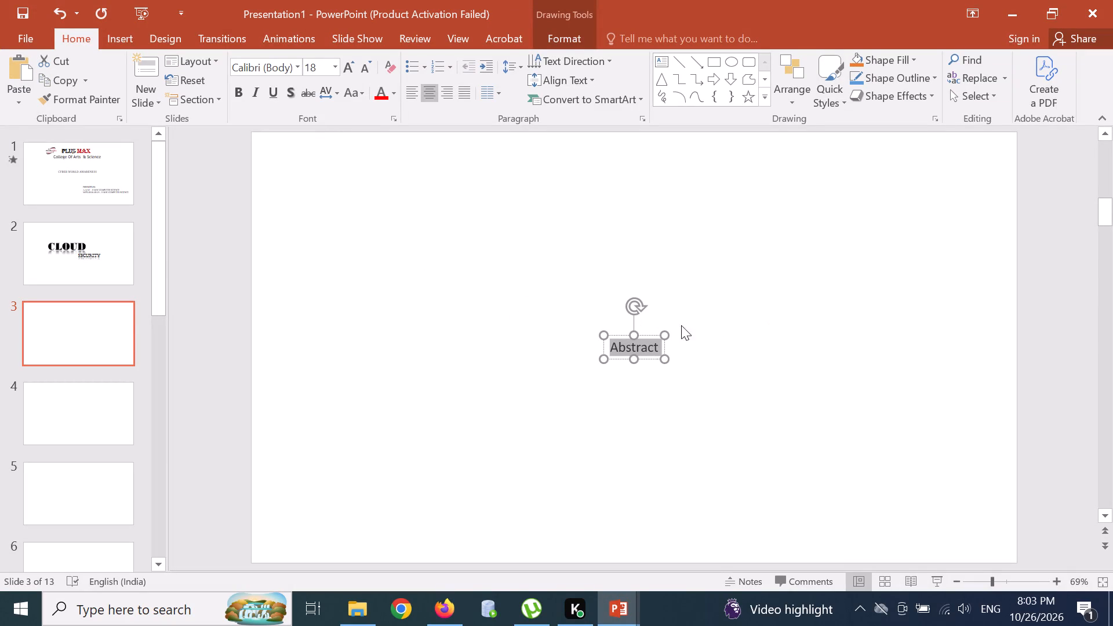
Move the "Abstract" text box up near the top edge of slide 3, roughly centred across the slide.
left_click_drag(634, 336, 650, 214)
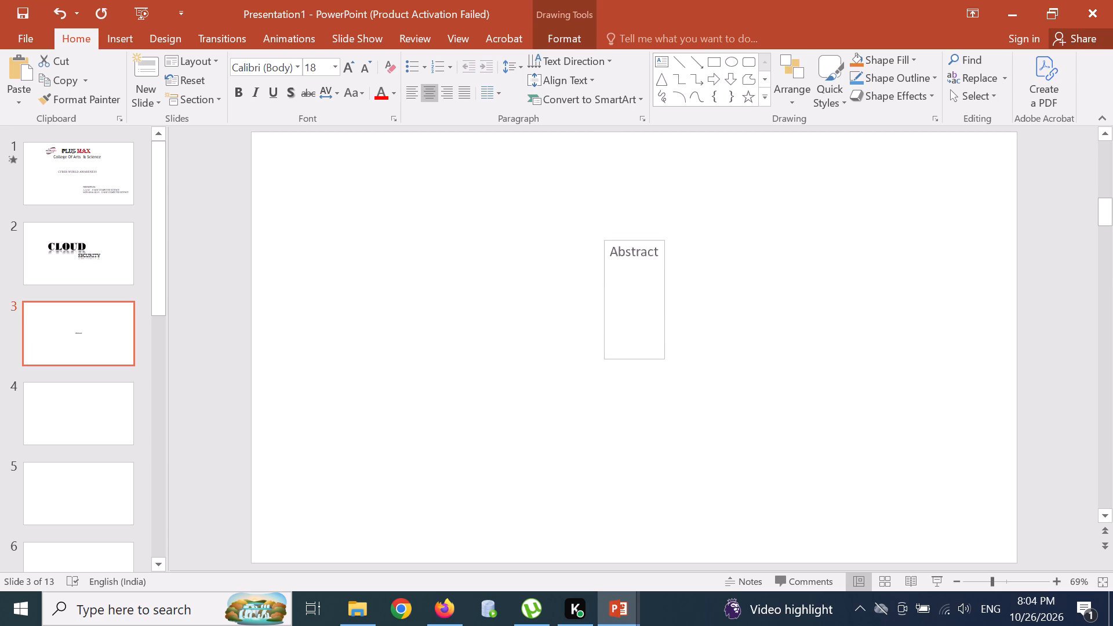
left_click_drag(650, 214, 610, 170)
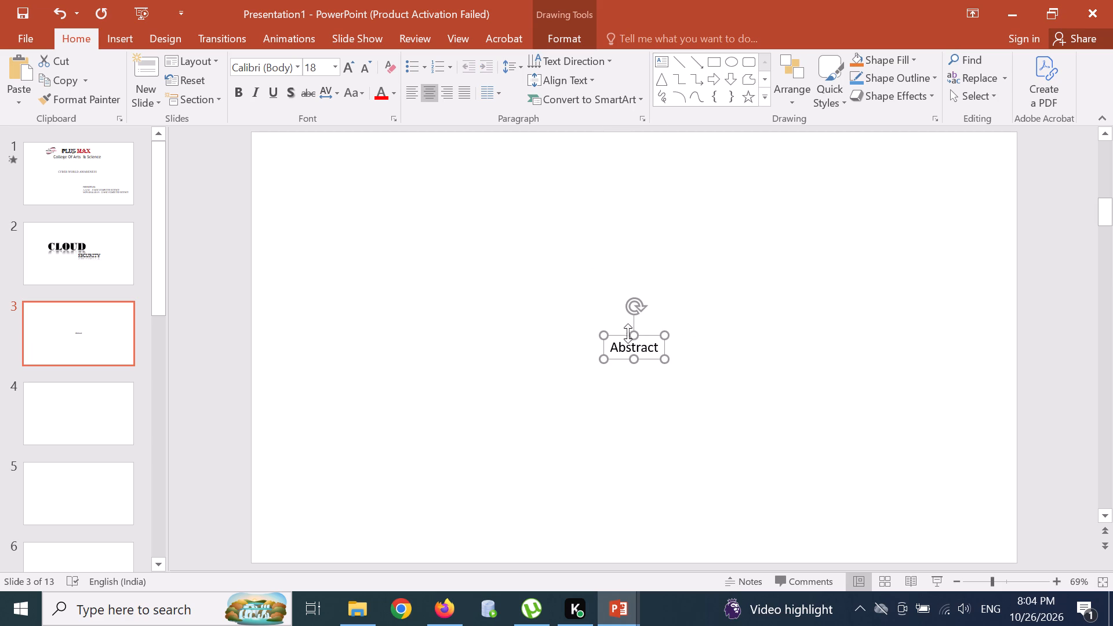
left_click_drag(624, 334, 597, 164)
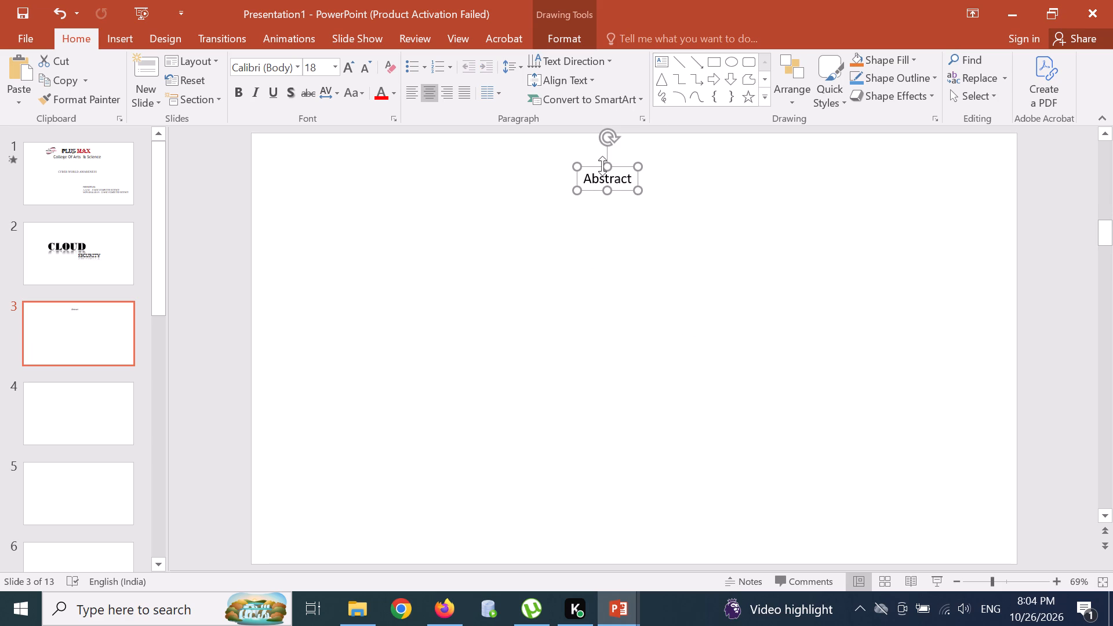
Format the "Abstract" heading on slide 3 with font size 28 and the Algerian font.
double_click(631, 176)
double_click(630, 176)
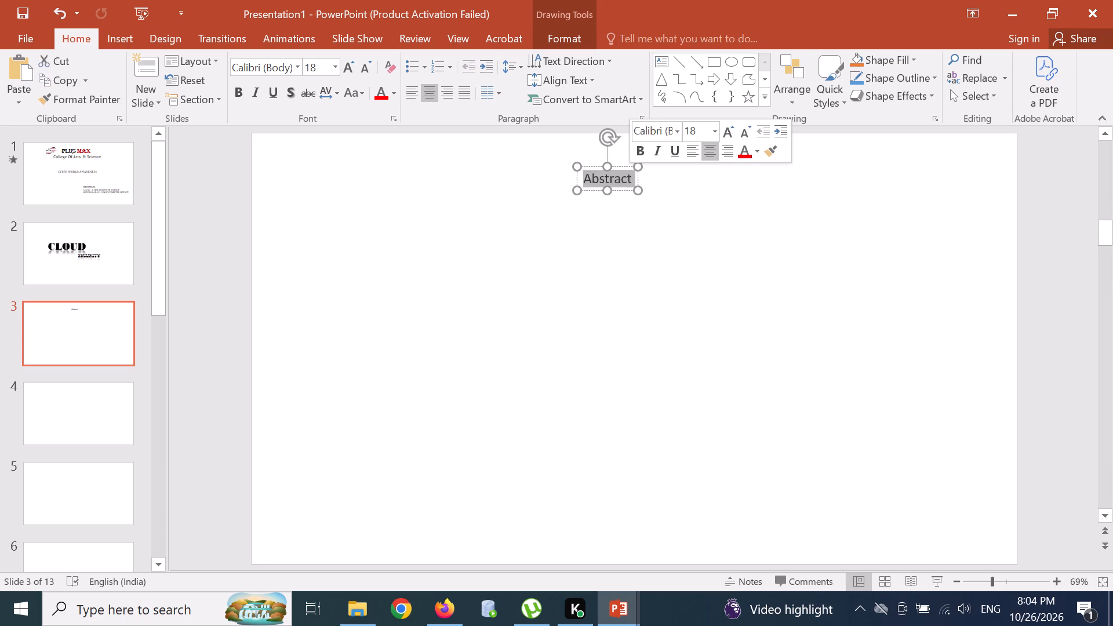
triple_click(630, 176)
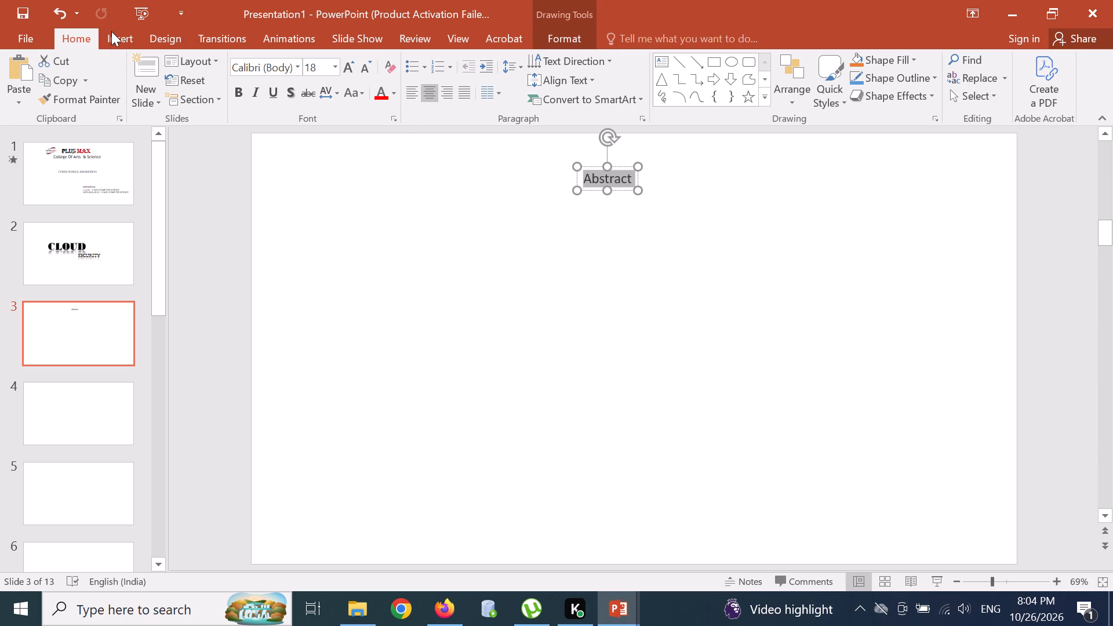
left_click(298, 67)
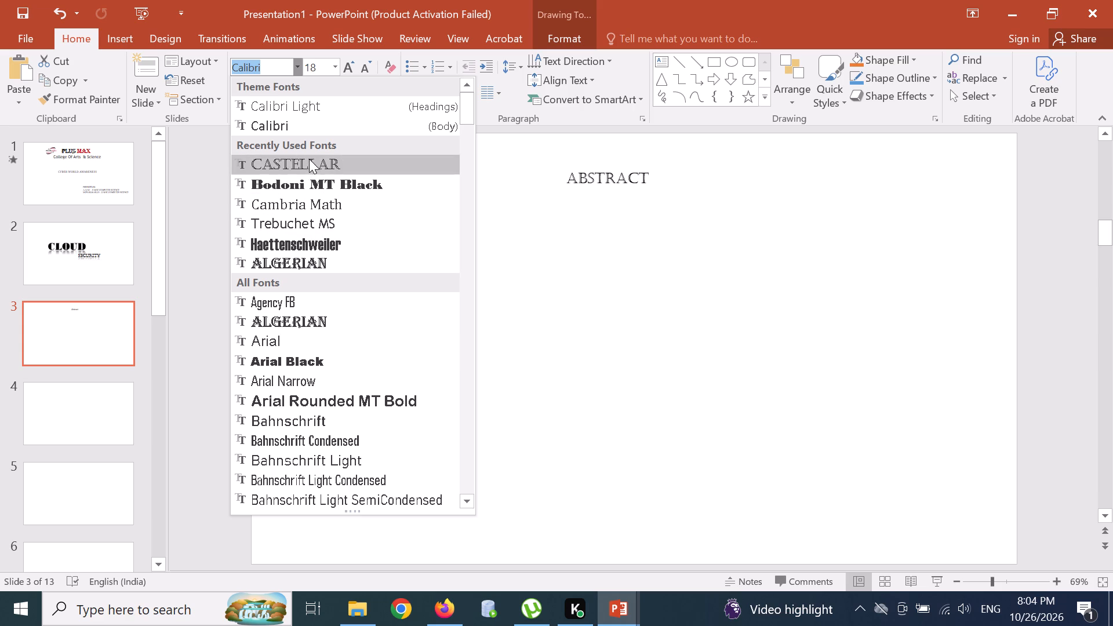
scroll(333, 361, "down", 2)
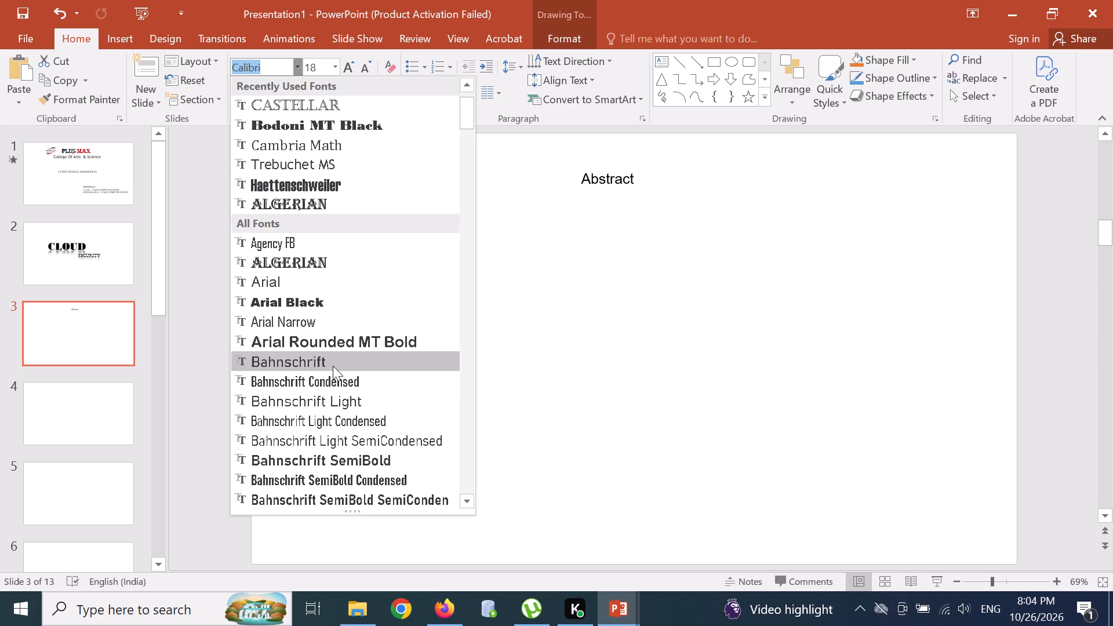
scroll(333, 366, "down", 1)
scroll(329, 361, "up", 9)
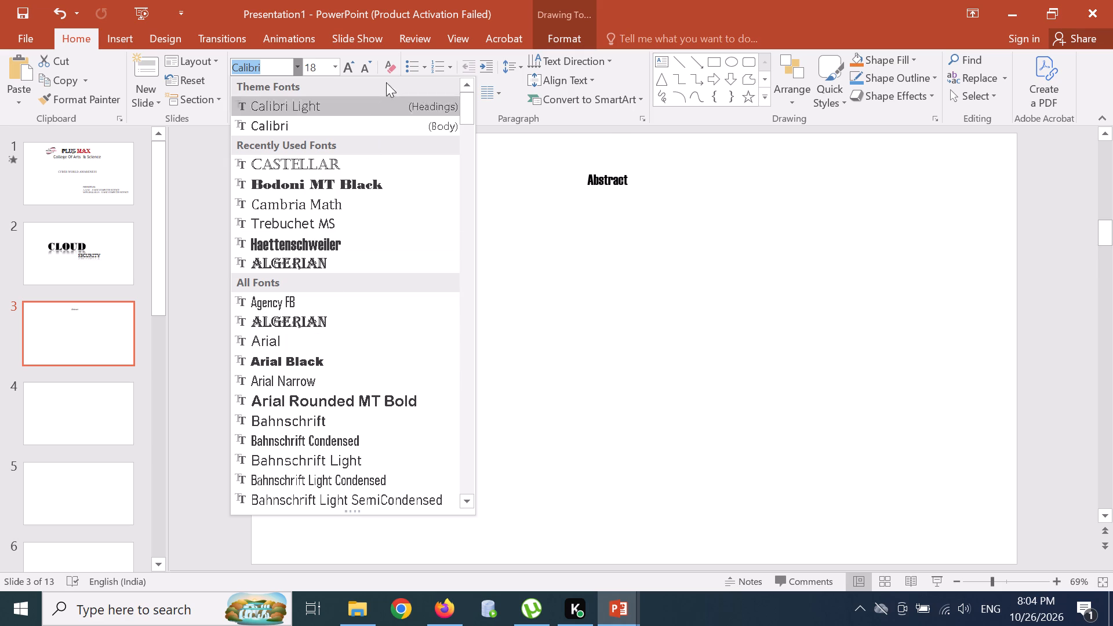
left_click(335, 60)
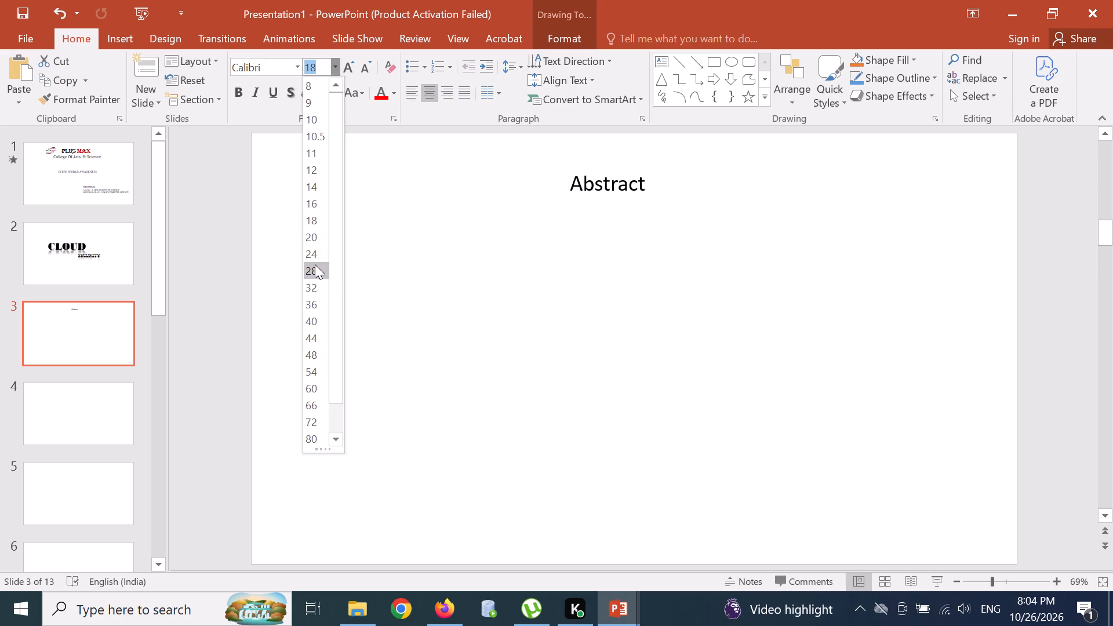
left_click(315, 269)
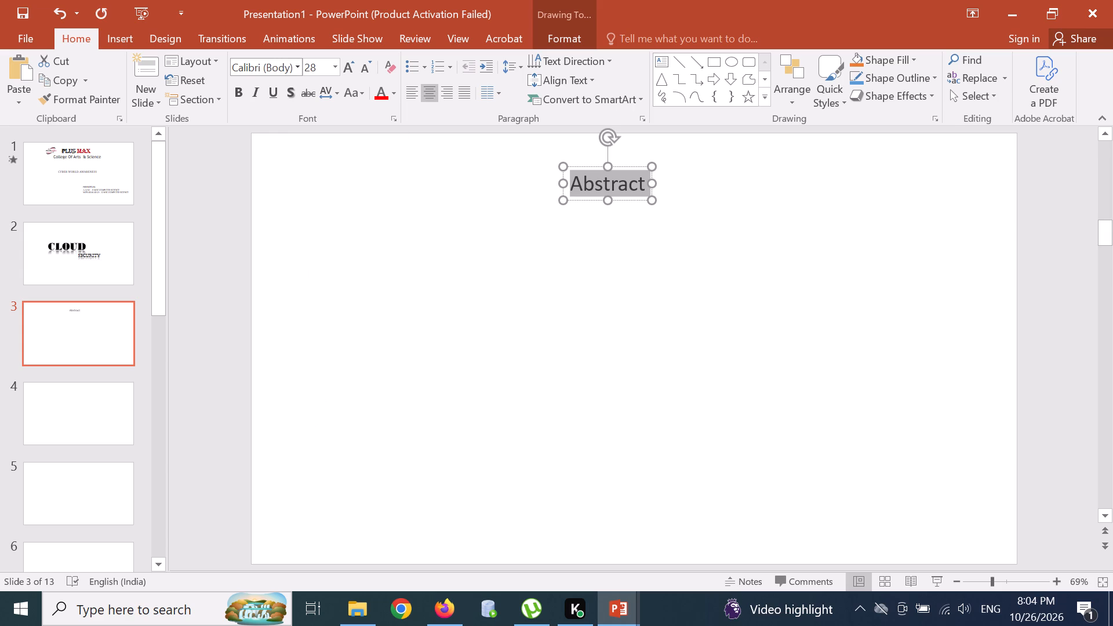
left_click(294, 64)
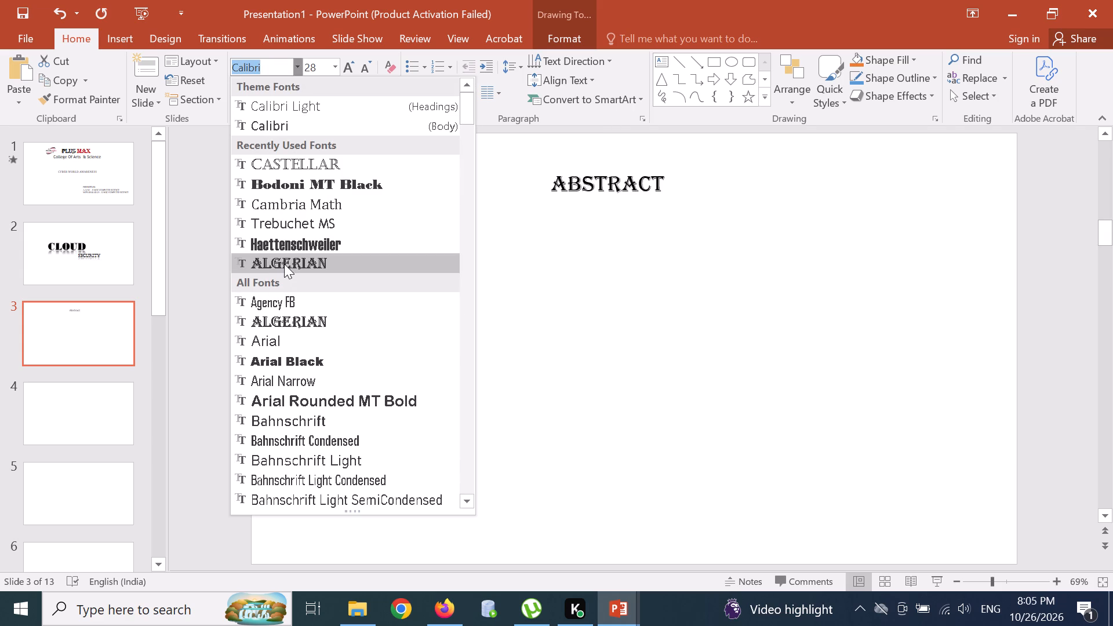
left_click(284, 264)
left_click(536, 280)
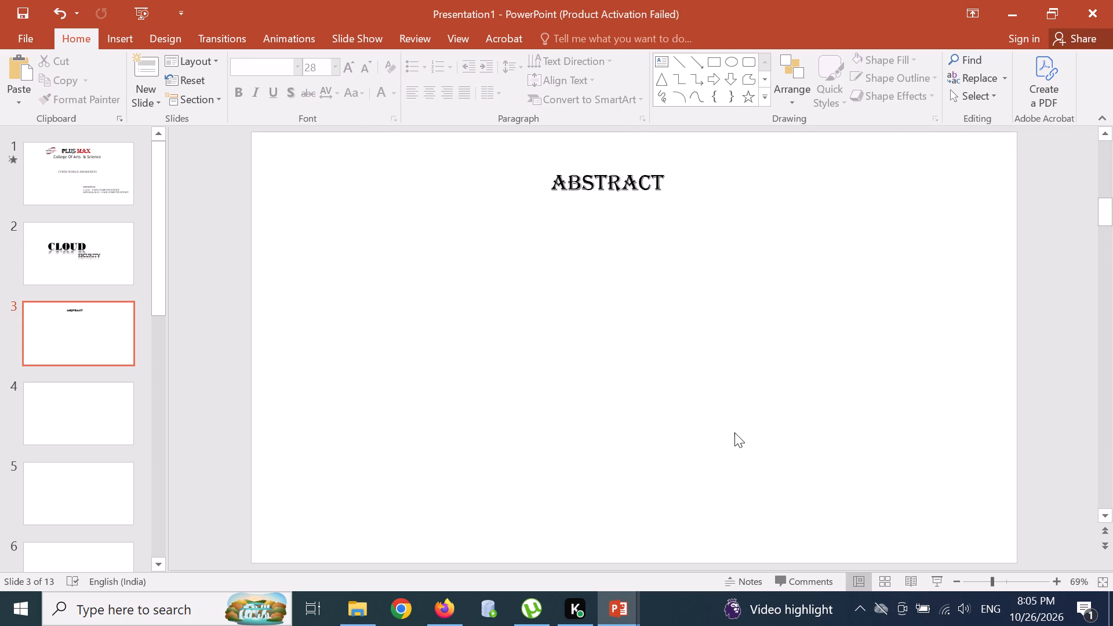
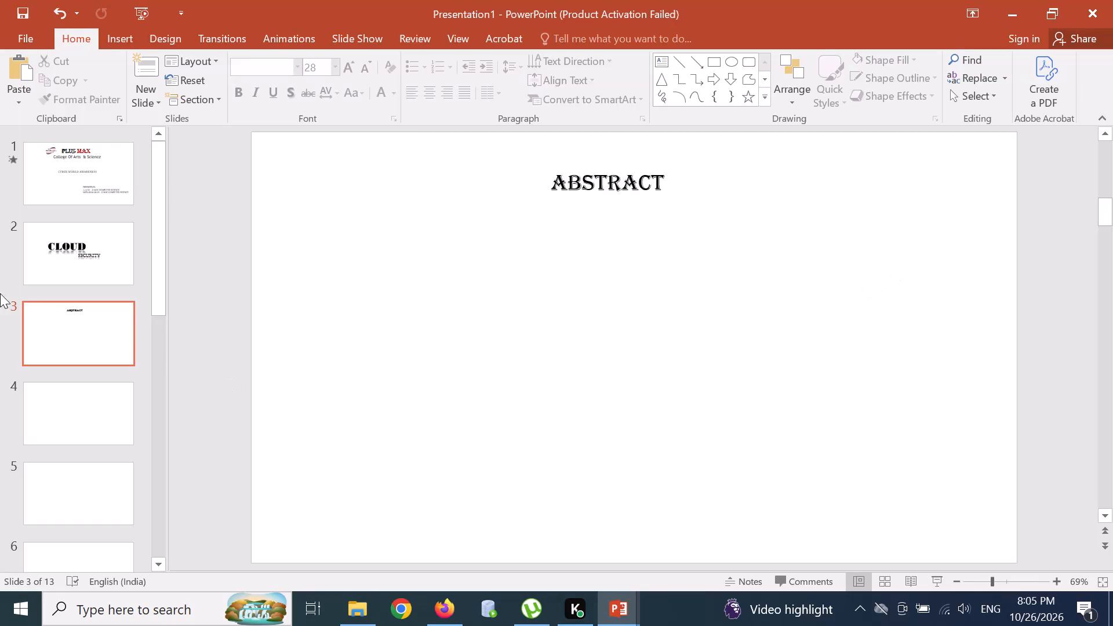
key("alt+Tab")
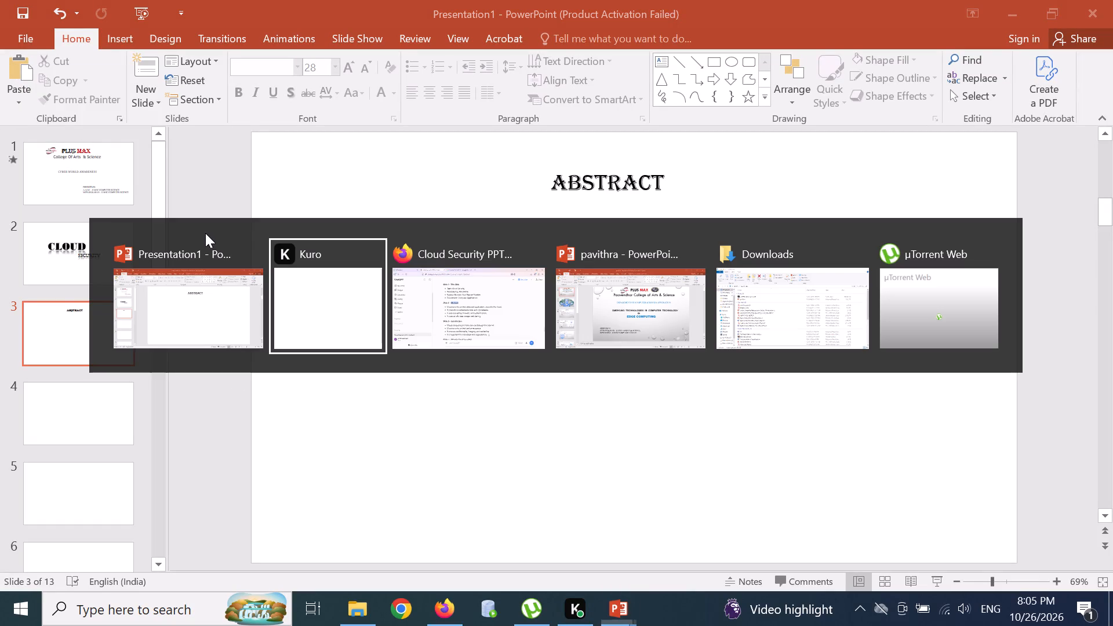
key("alt+Tab")
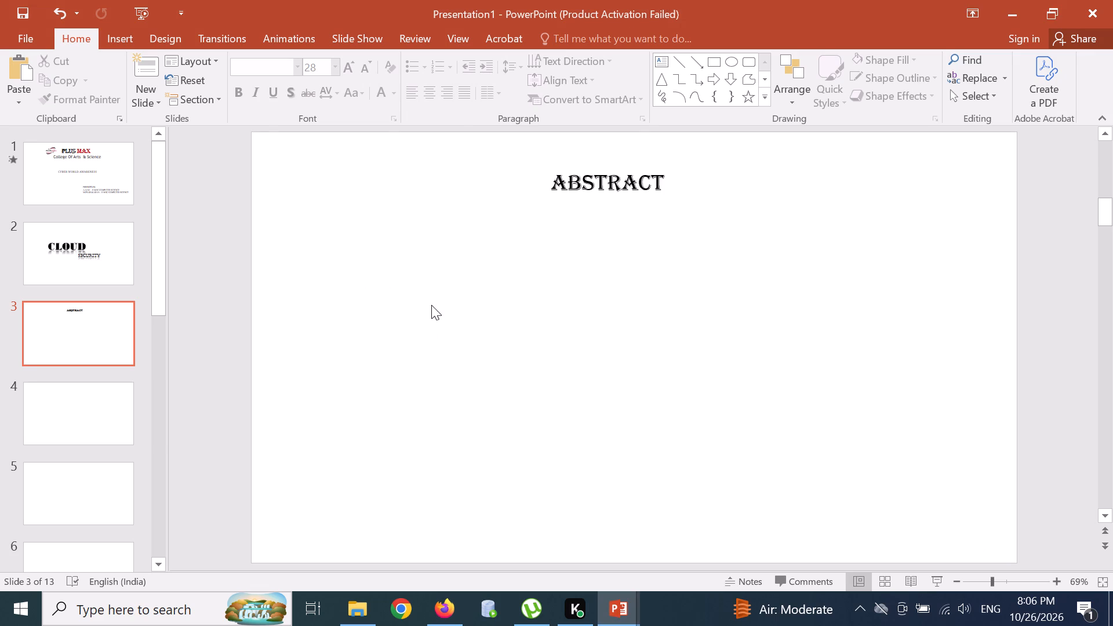
key("ctrl+v")
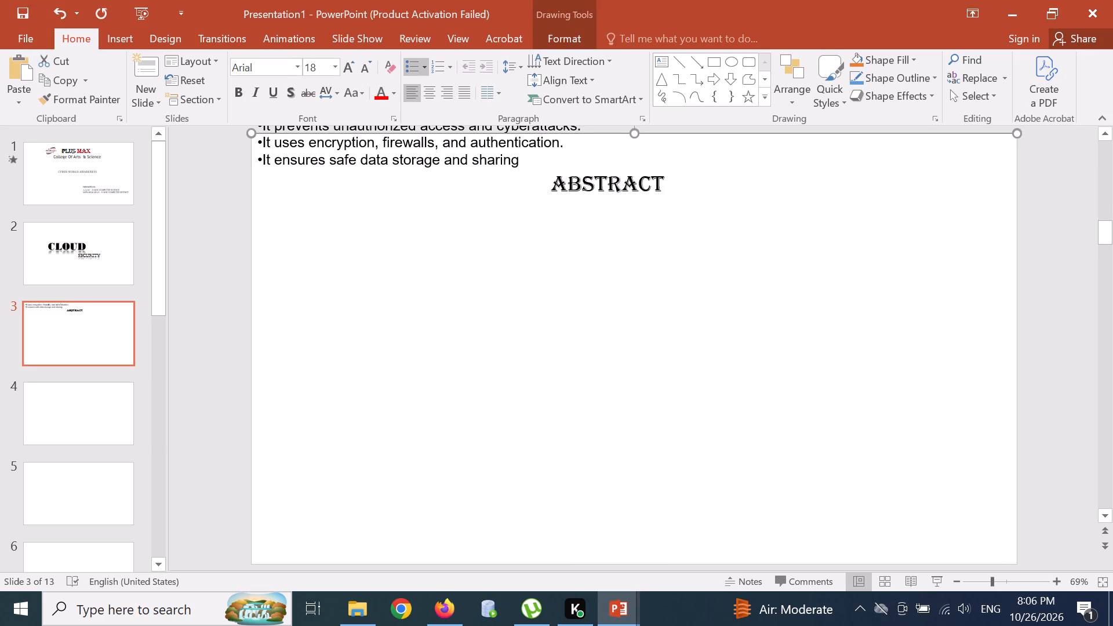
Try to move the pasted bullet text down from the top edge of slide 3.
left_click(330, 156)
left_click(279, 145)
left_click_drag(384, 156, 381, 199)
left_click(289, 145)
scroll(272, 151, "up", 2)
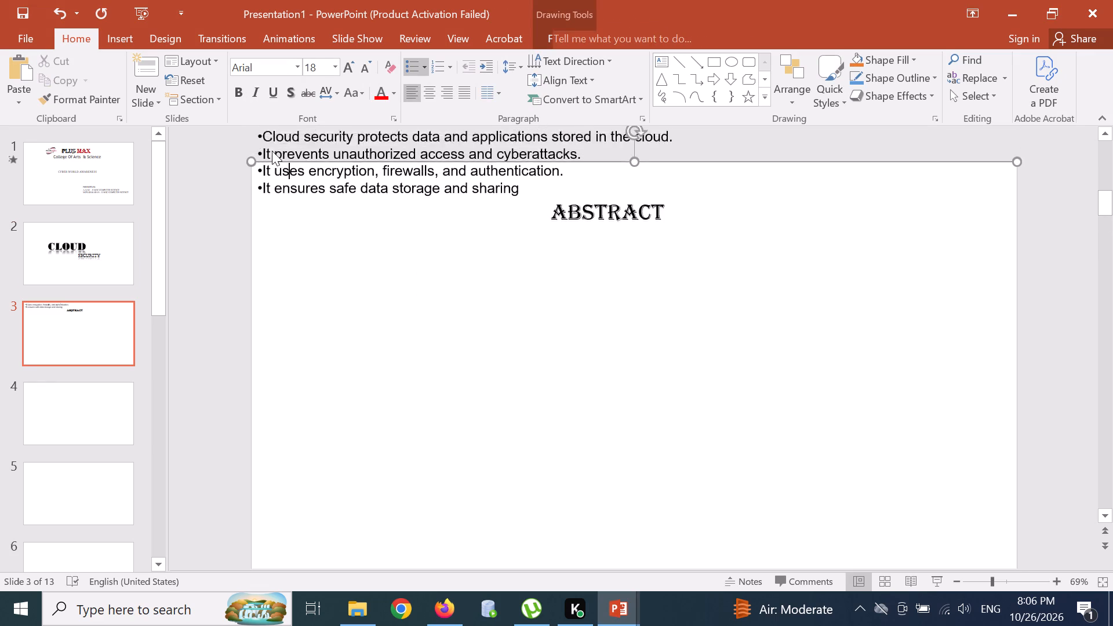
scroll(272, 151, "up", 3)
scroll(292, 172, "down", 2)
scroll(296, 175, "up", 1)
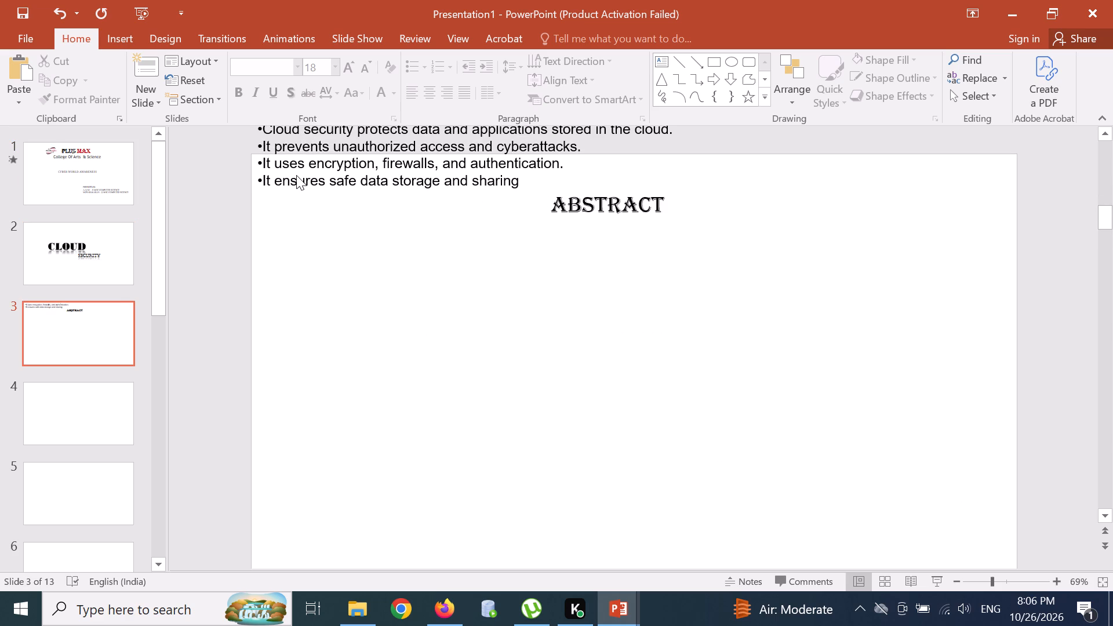
Insert 19 blank lines before the first bullet, "Cloud security protects data...", to push the list below the "Abstract" heading.
left_click(275, 166)
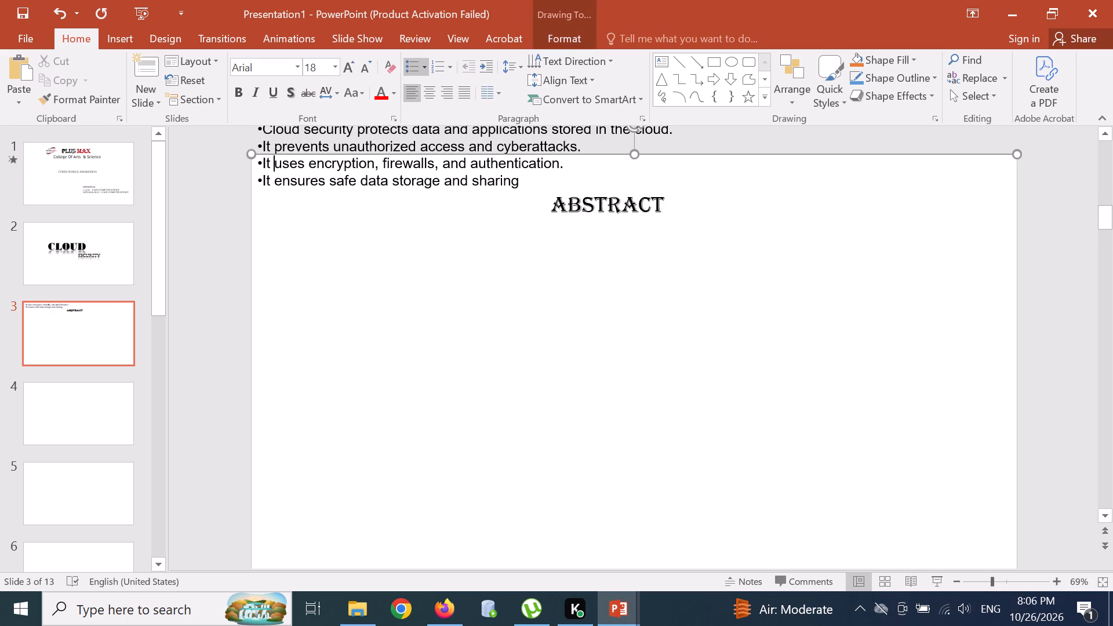
key("Up")
key("Up")
key("Up")
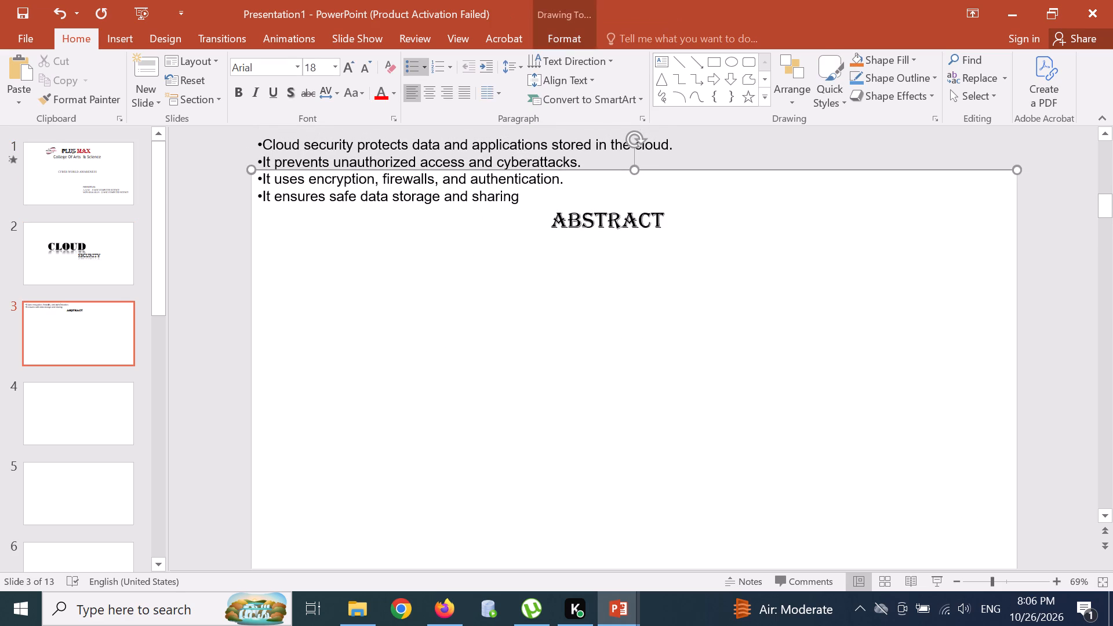
key("Left")
key("Return")
key("Return")
key("Return")
key("Return")
key("Return")
key("Return")
key("Return")
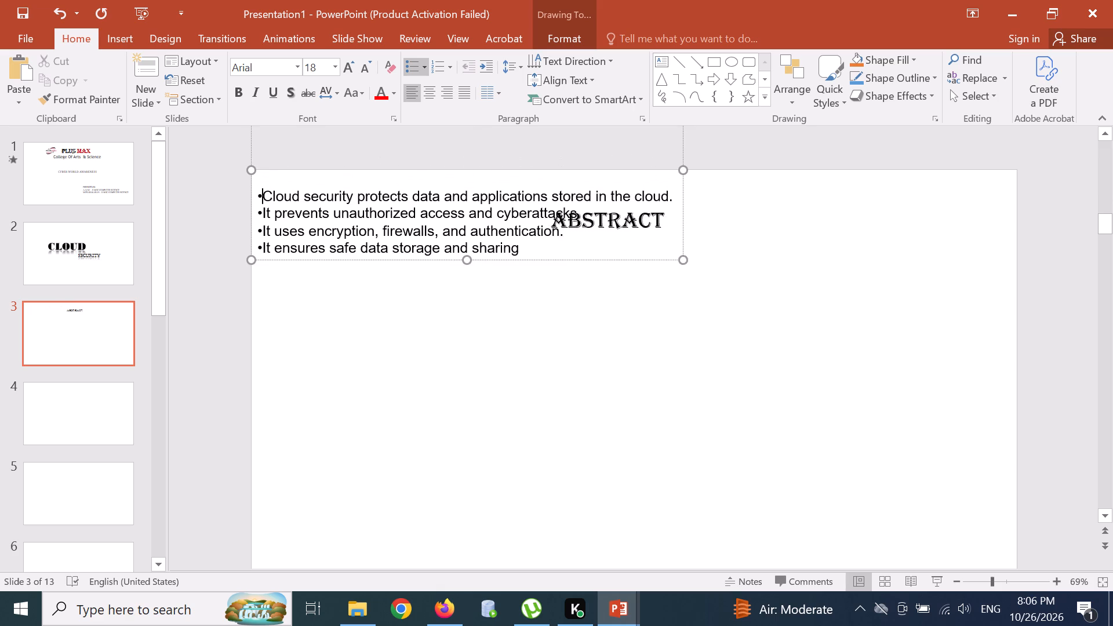
key("Return")
key("Return")
key("Return")
key("Return")
key("Return")
key("Return")
key("Return")
key("Return")
key("Return")
key("Return")
key("Return")
key("Return")
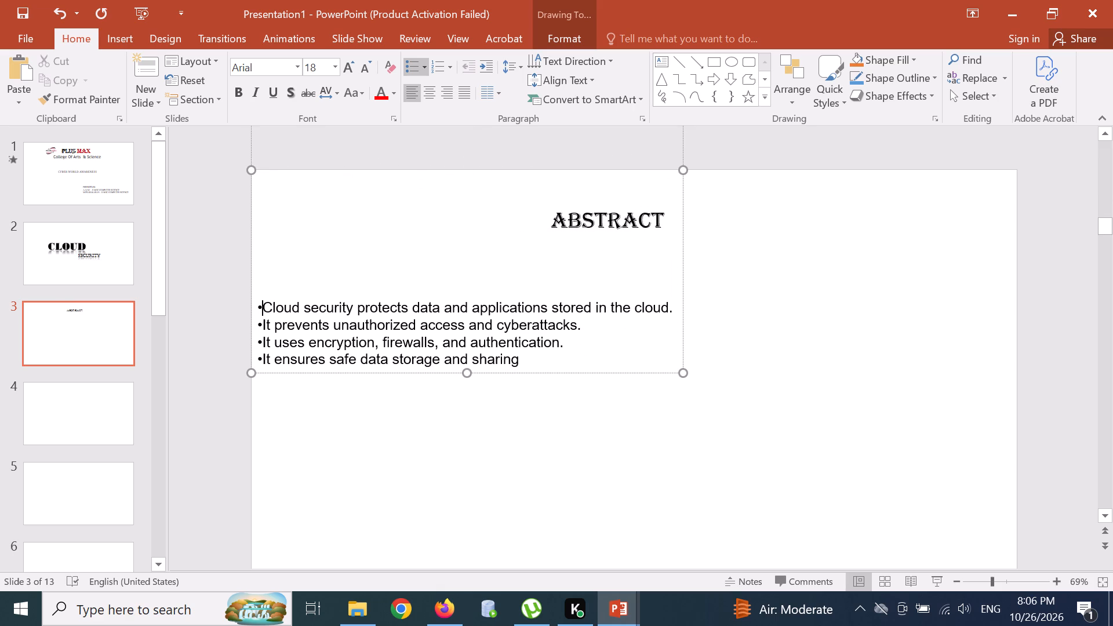
Narrow the bullet text box from its left side and move it down toward the middle of slide 3.
left_click_drag(250, 168, 311, 262)
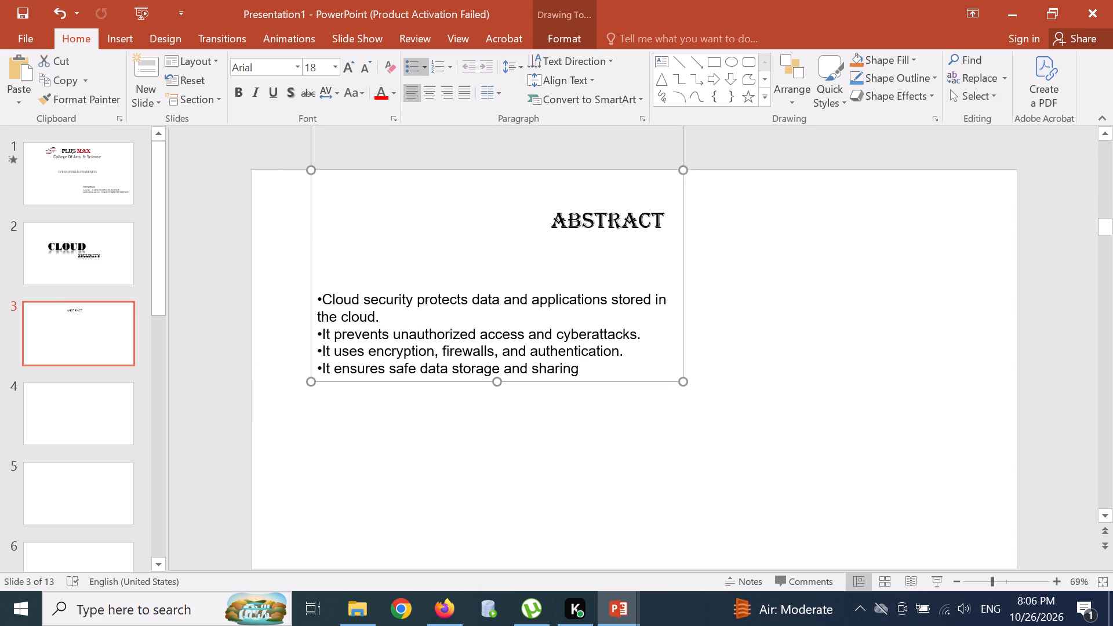
left_click_drag(312, 222, 303, 290)
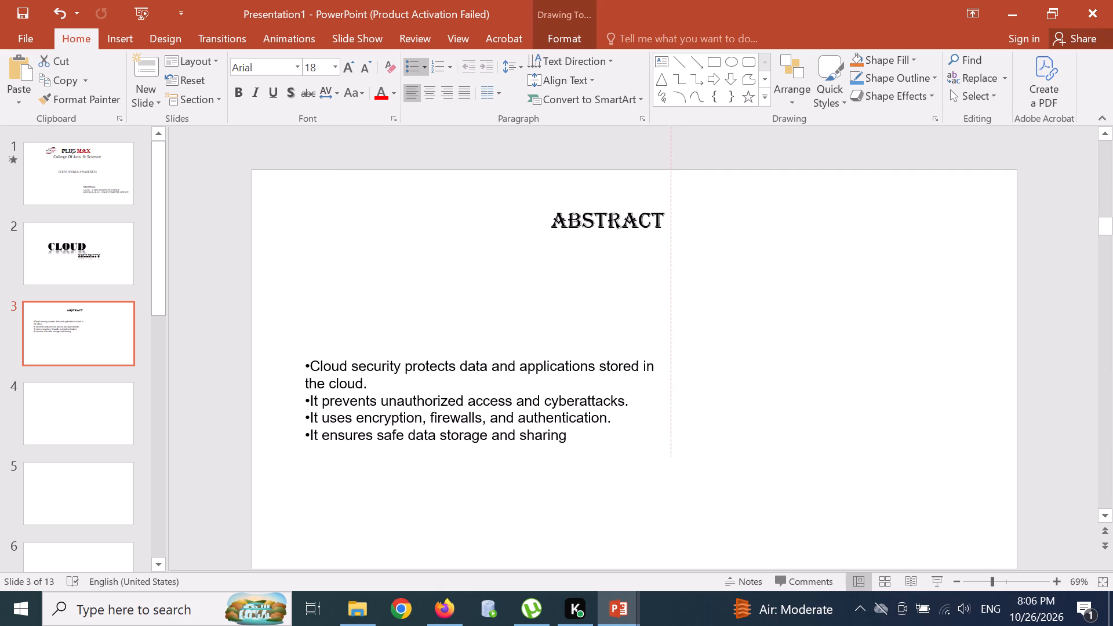
left_click_drag(303, 290, 398, 306)
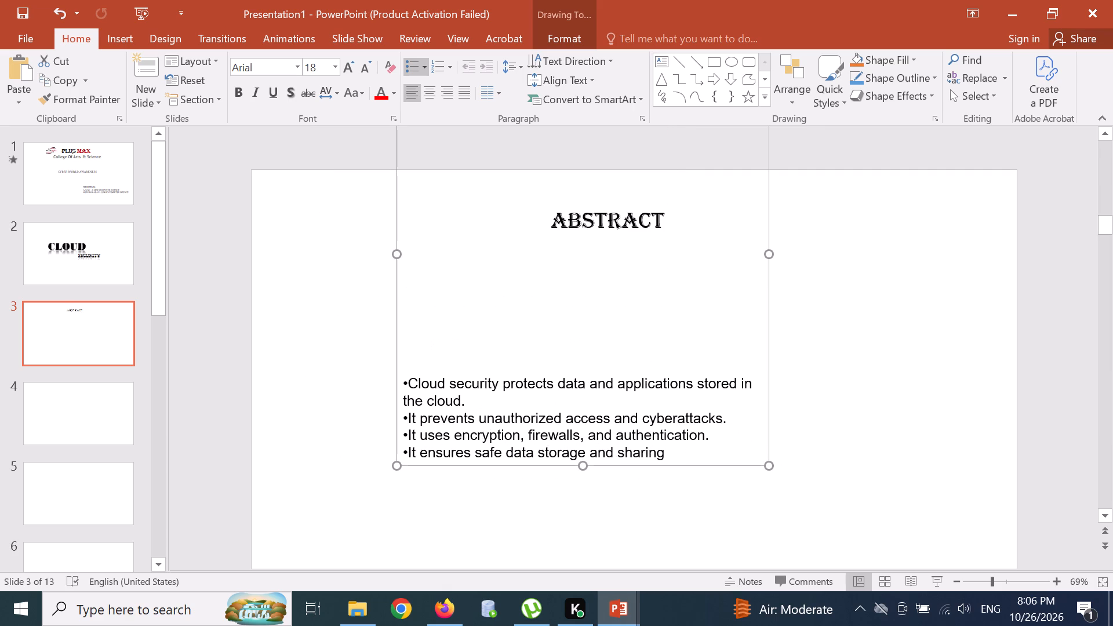
left_click_drag(459, 221, 448, 287)
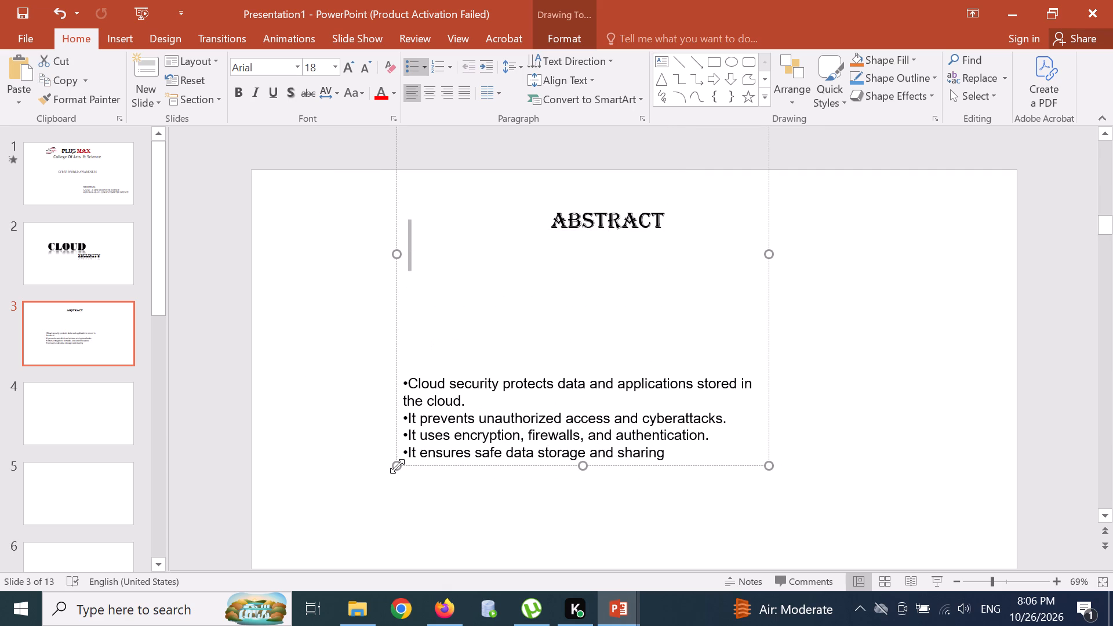
Widen the bullet text box slightly and move it down until its bullets reach the bottom of slide 3.
left_click_drag(397, 466, 516, 277)
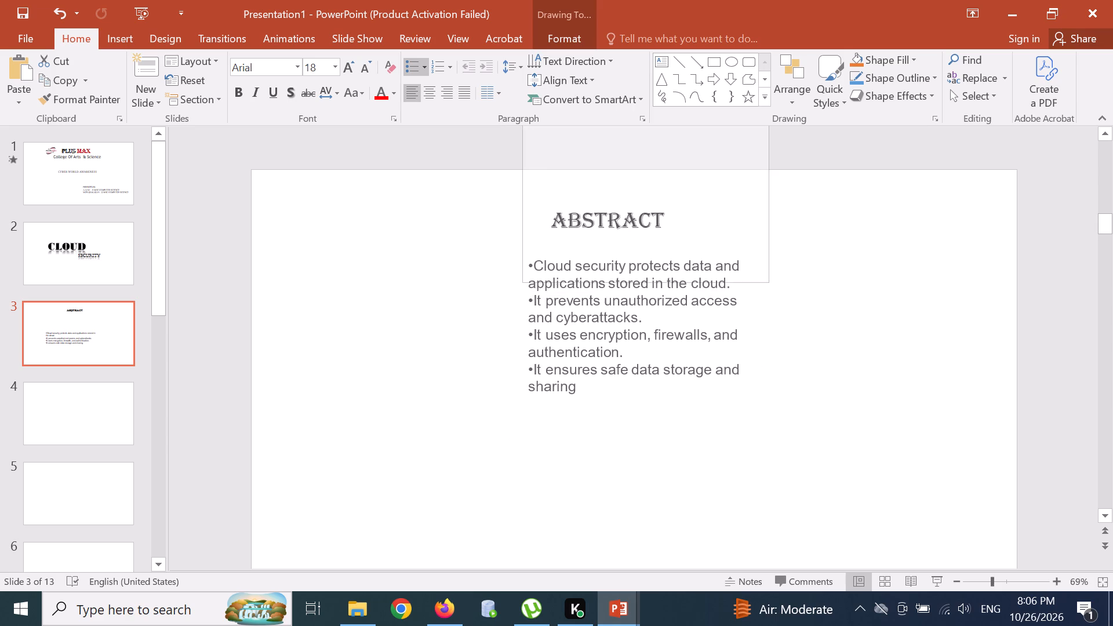
left_click_drag(516, 277, 390, 306)
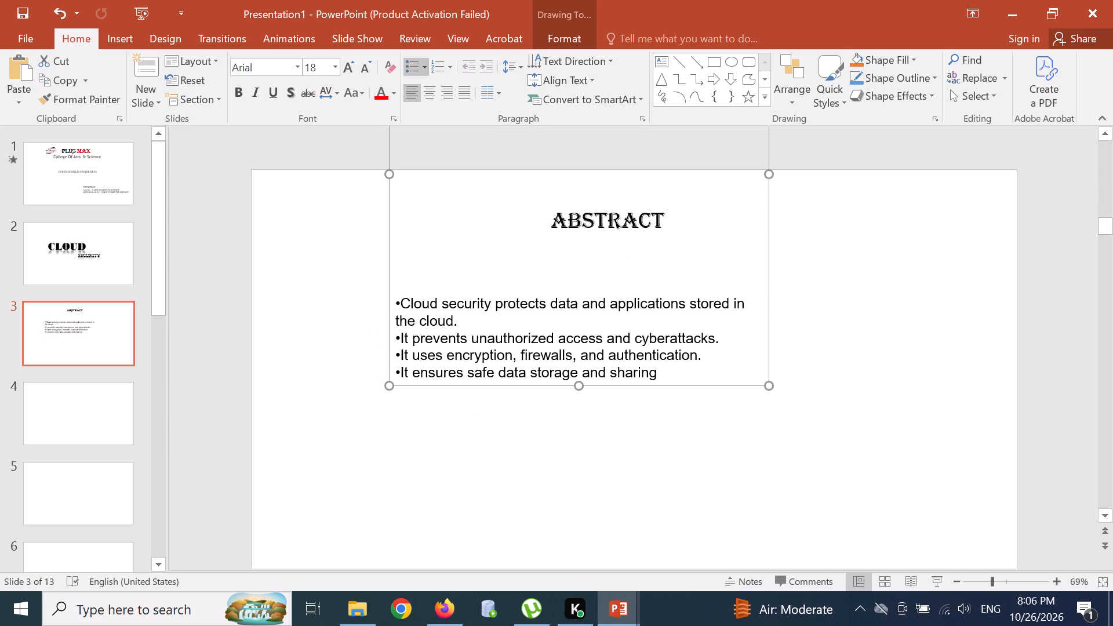
left_click_drag(385, 213, 361, 334)
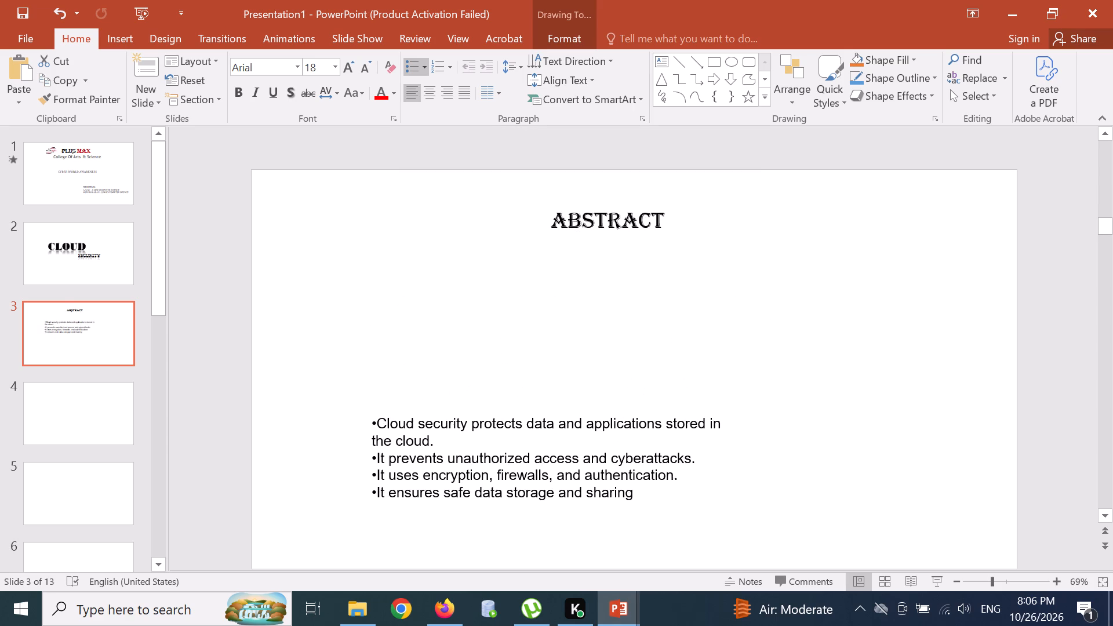
left_click_drag(361, 334, 407, 352)
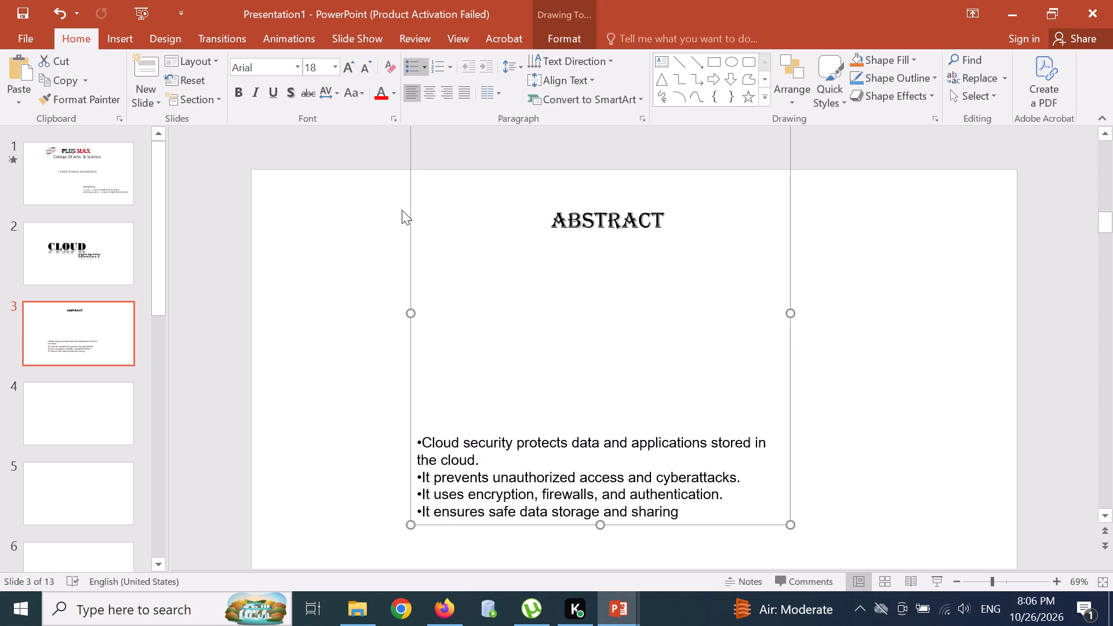
left_click_drag(412, 214, 382, 312)
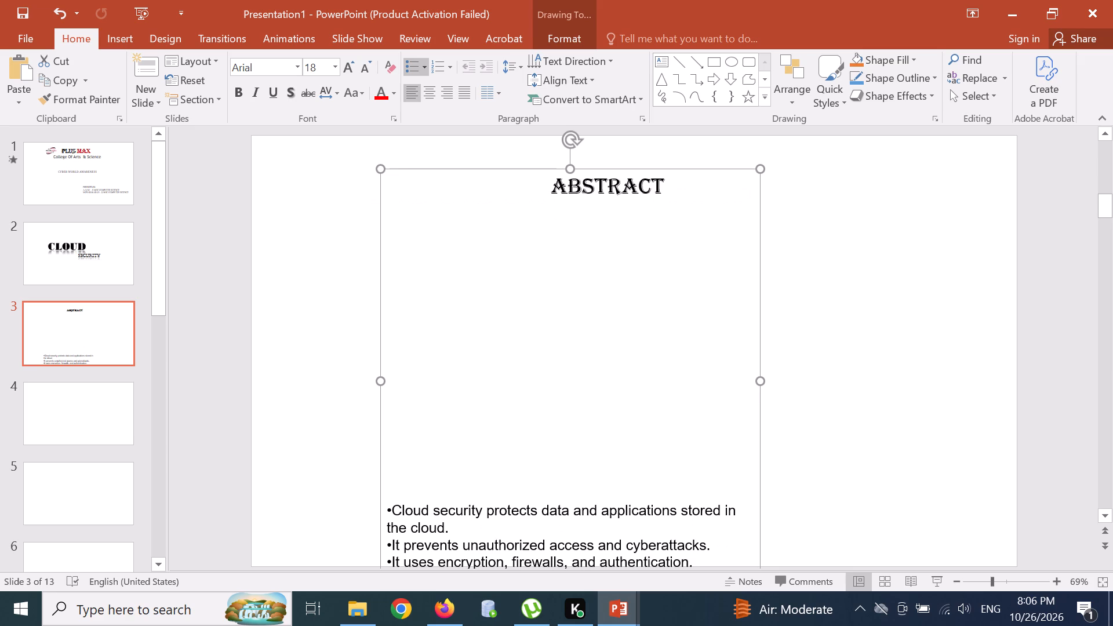
Narrow the bullet text box from its upper-left corner and bring its top edge below the "Abstract" heading.
left_click_drag(383, 168, 397, 234)
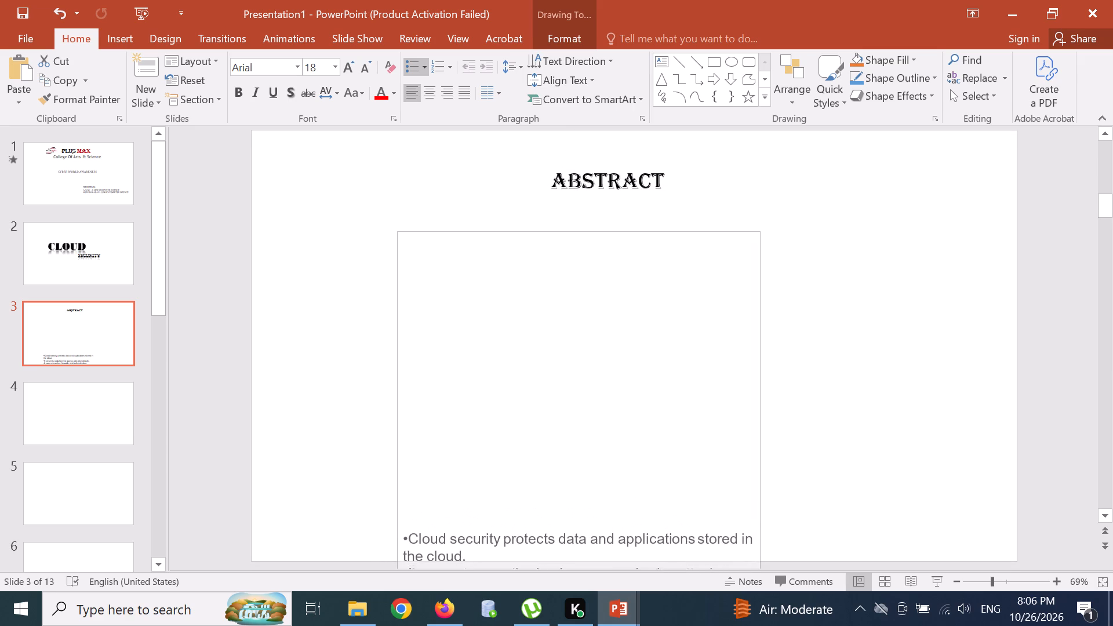
left_click_drag(397, 234, 411, 363)
left_click_drag(450, 375, 453, 341)
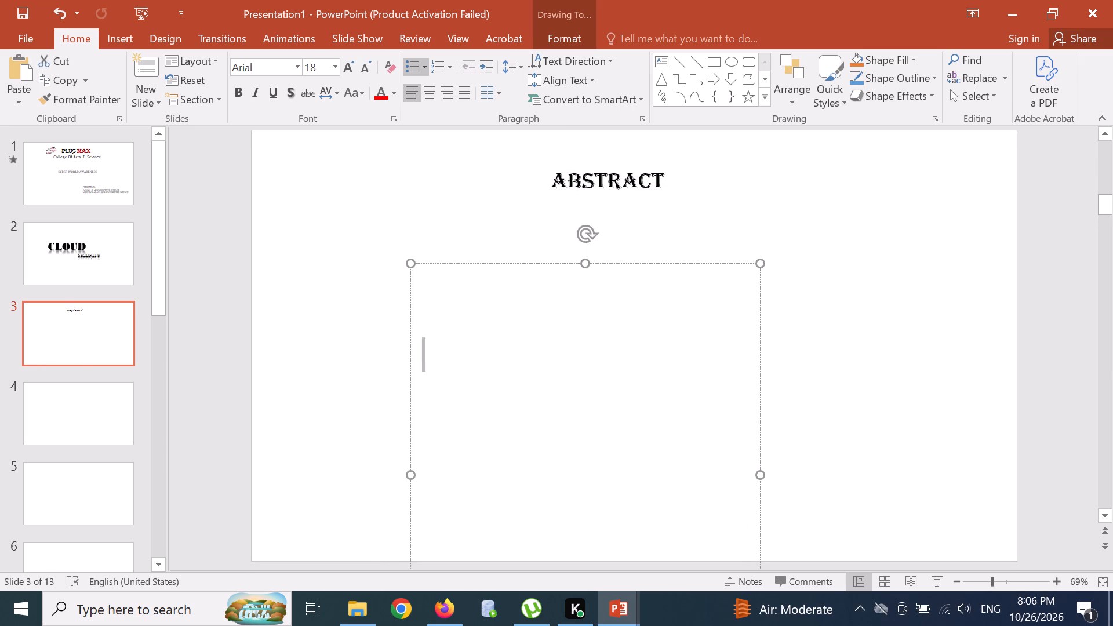
left_click_drag(453, 341, 453, 309)
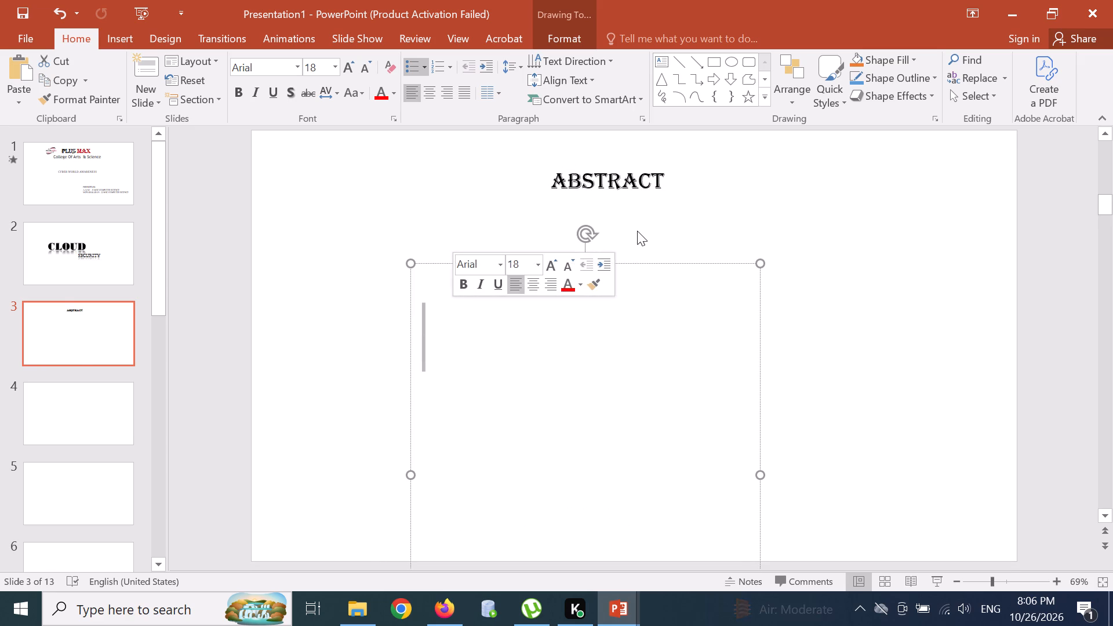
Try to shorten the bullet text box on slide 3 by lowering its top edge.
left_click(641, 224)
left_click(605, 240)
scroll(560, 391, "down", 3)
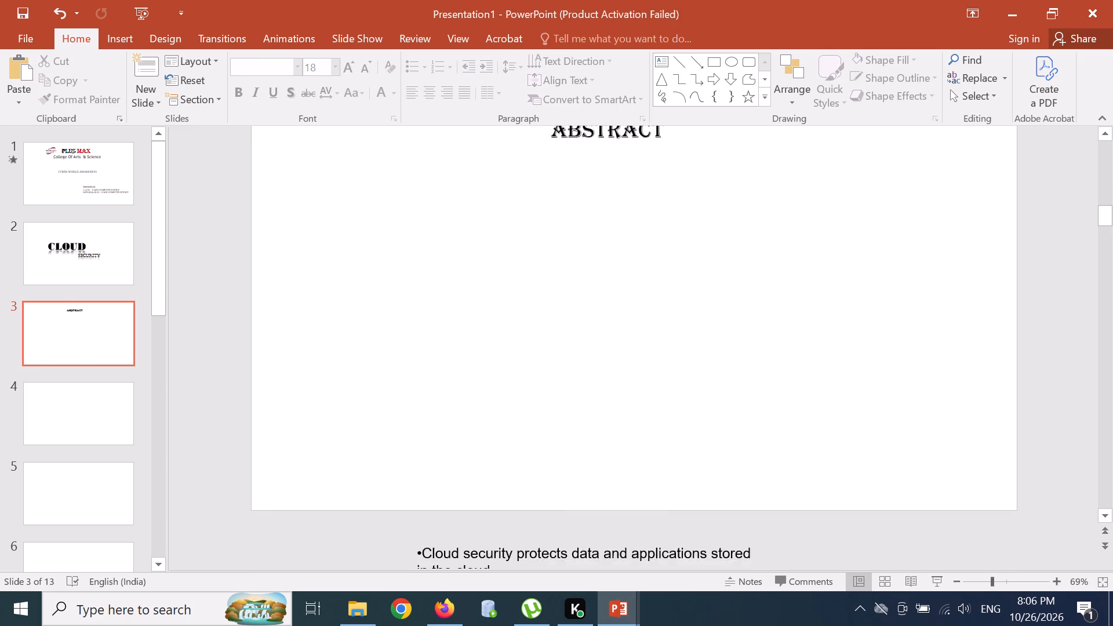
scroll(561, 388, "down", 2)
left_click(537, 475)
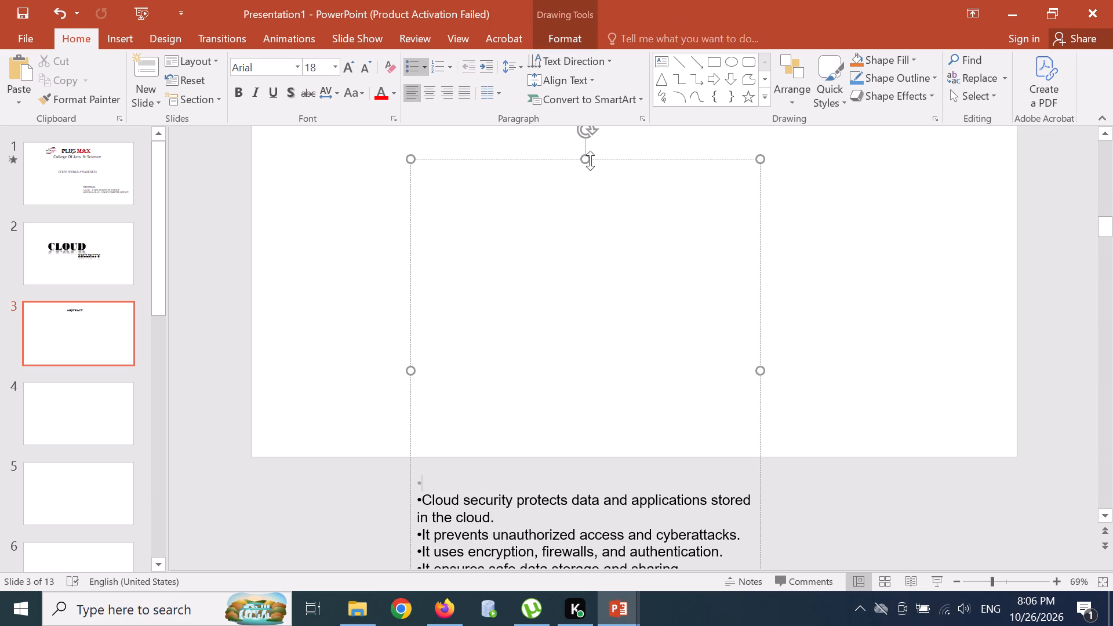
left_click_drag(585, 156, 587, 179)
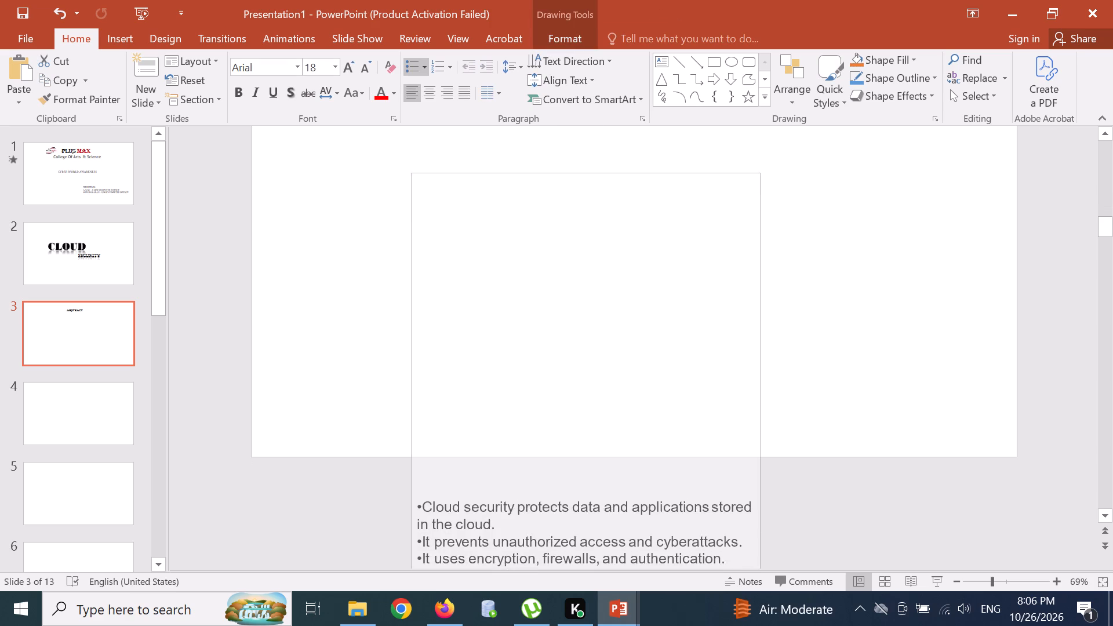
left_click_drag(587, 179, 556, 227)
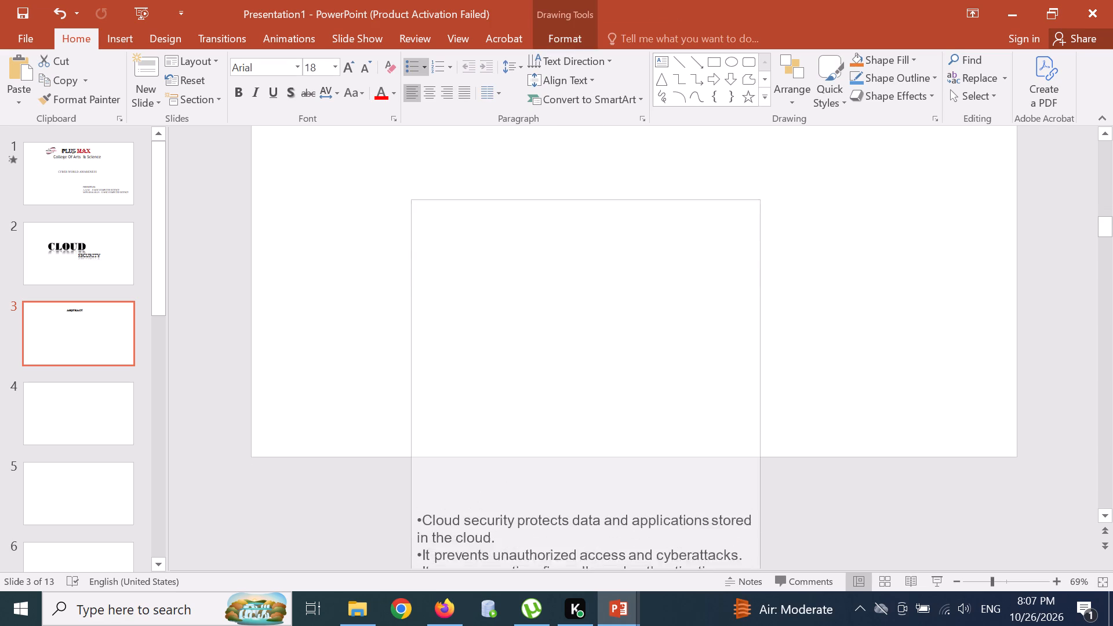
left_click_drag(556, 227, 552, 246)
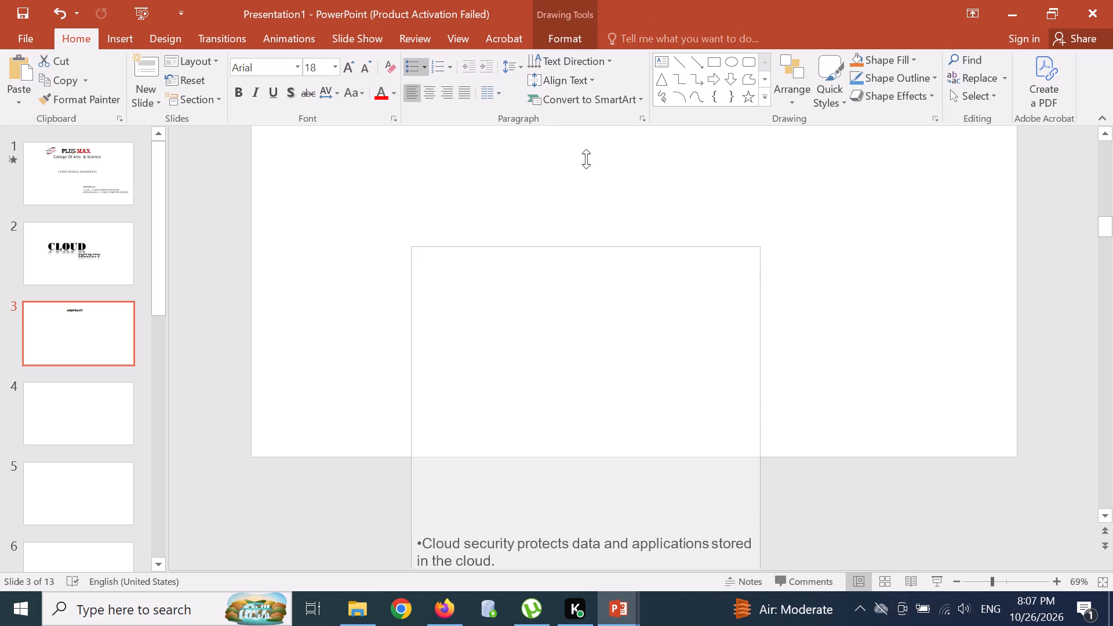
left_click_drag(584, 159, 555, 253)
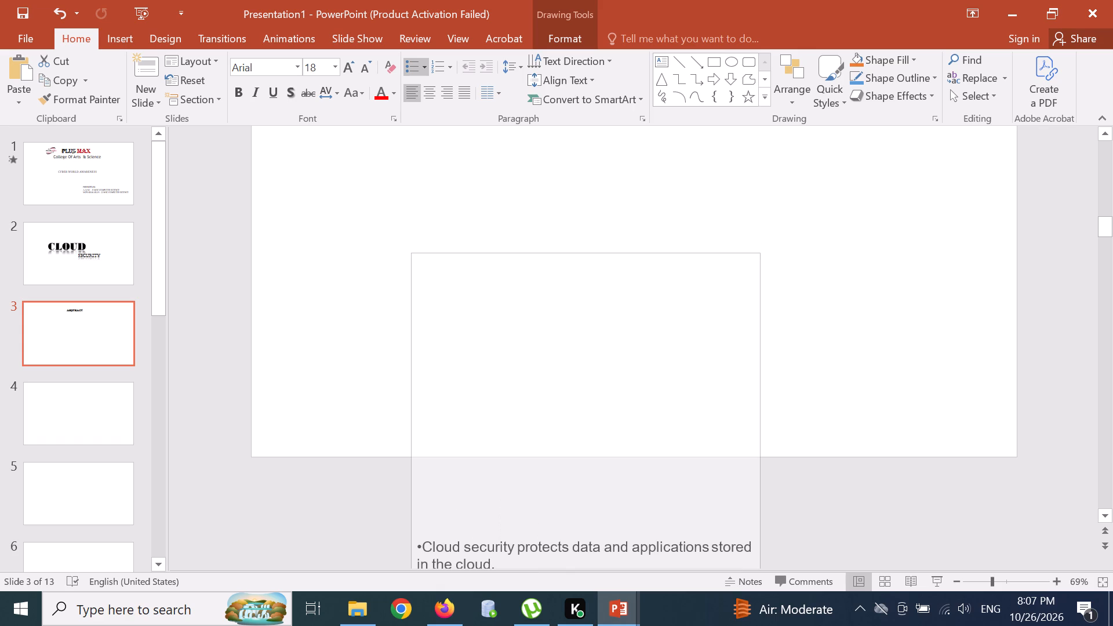
Widen the bullet text box by extending its left side almost to the left edge of slide 3.
left_click_drag(406, 373, 437, 355)
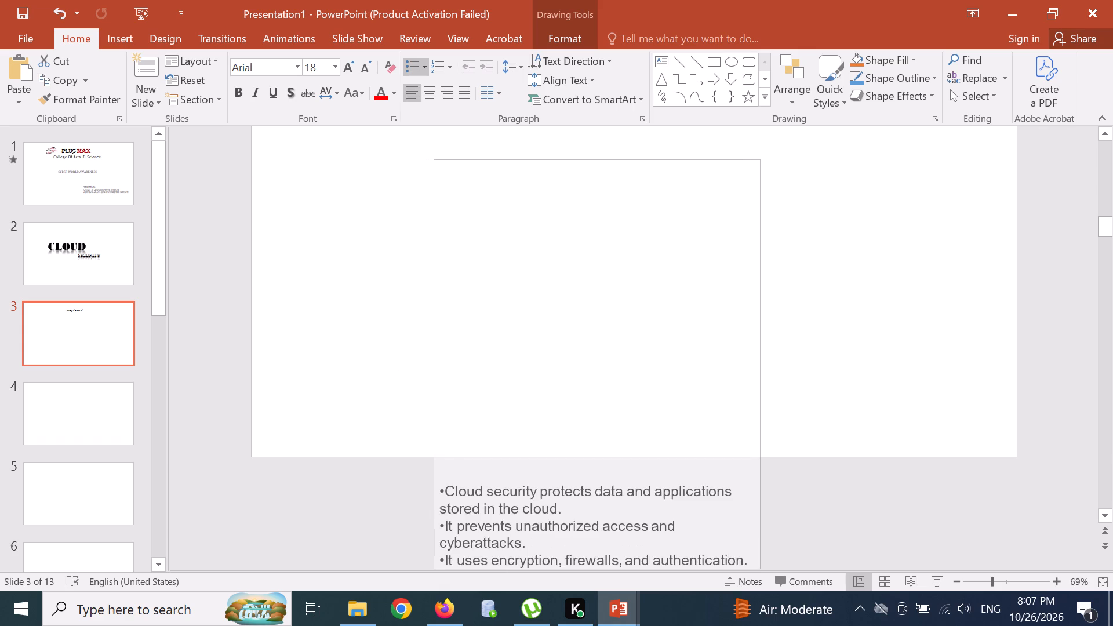
left_click_drag(437, 355, 262, 246)
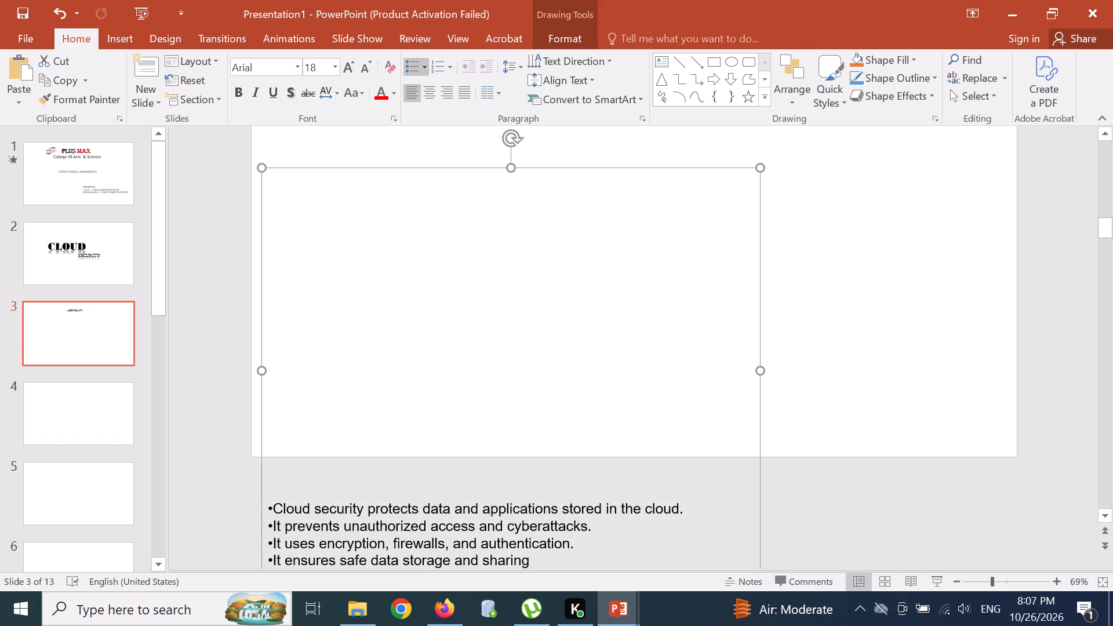
Delete the empty lines above the first bullet in the slide 3 text box, leaving just one blank line.
left_click_drag(444, 465, 455, 405)
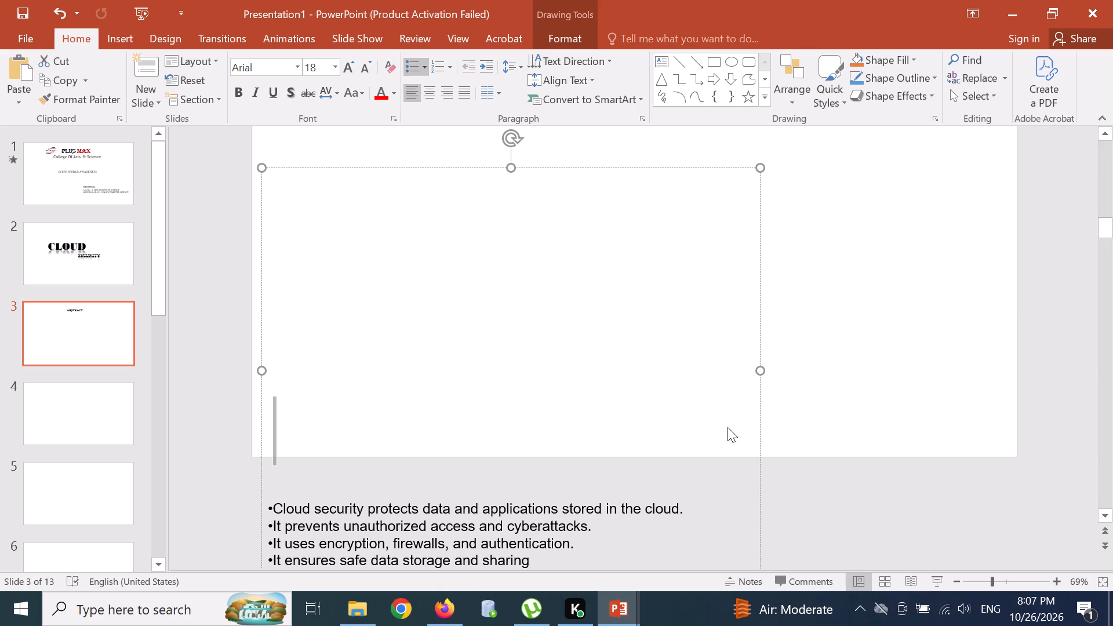
left_click(321, 456)
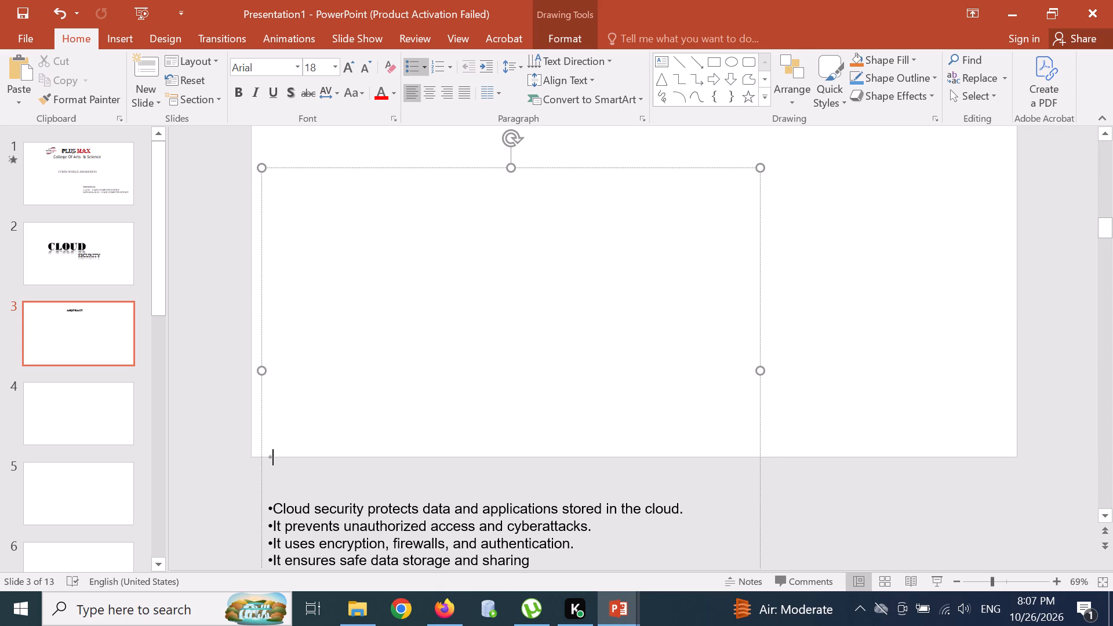
left_click(286, 486)
key("BackSpace")
key("BackSpace")
key("BackSpace")
key("BackSpace")
key("BackSpace")
key("BackSpace")
key("BackSpace")
key("BackSpace")
key("BackSpace")
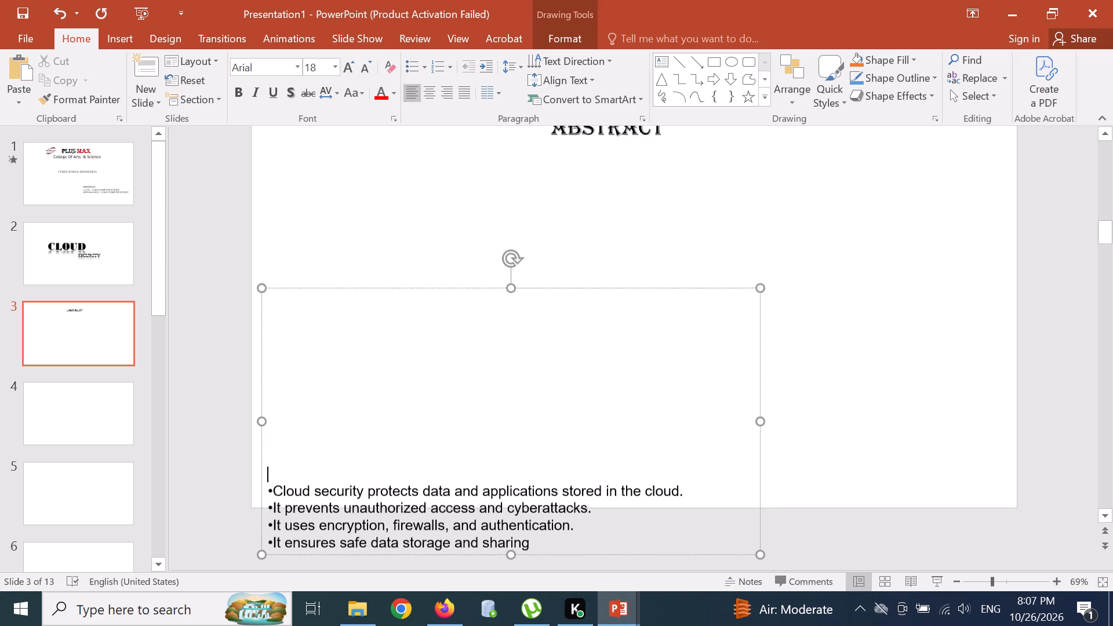
key("BackSpace")
key("BackSpace")
key("BackSpace")
key("BackSpace")
key("BackSpace")
key("BackSpace")
key("BackSpace")
key("BackSpace")
key("BackSpace")
key("BackSpace")
key("BackSpace")
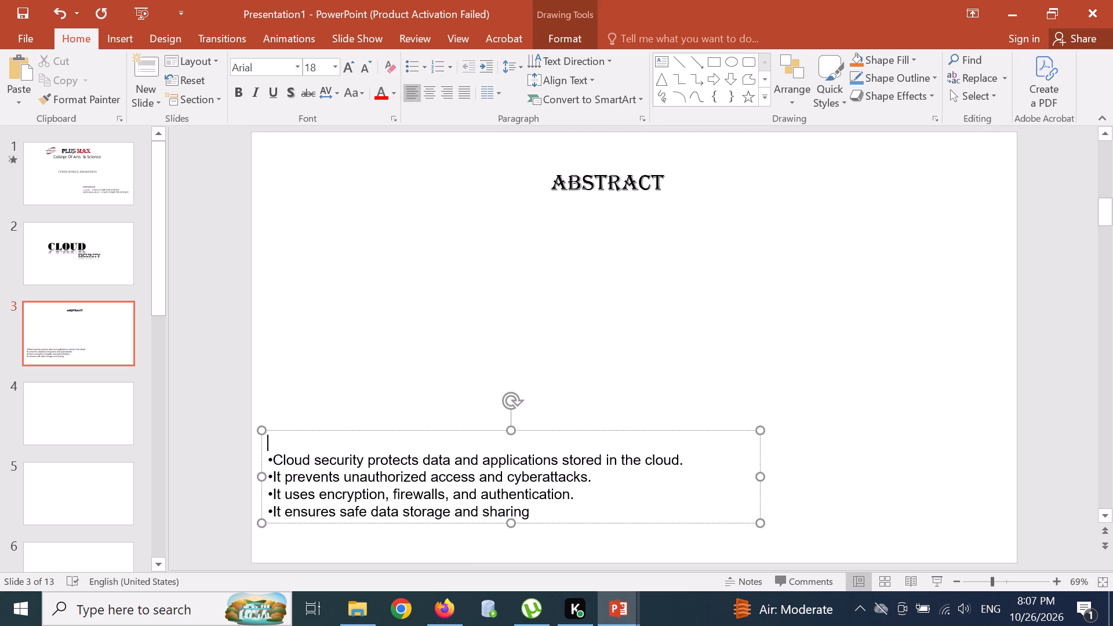
Move the bullet text box up so it sits just below the "Abstract" heading on slide 3.
left_click(426, 333)
left_click(421, 465)
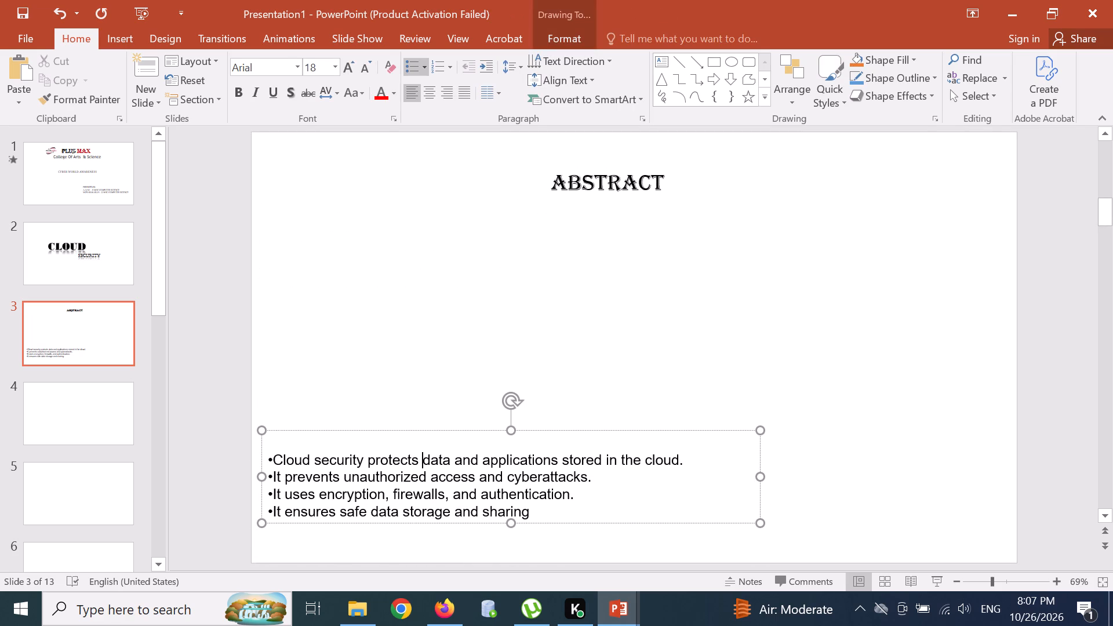
left_click_drag(380, 429, 446, 238)
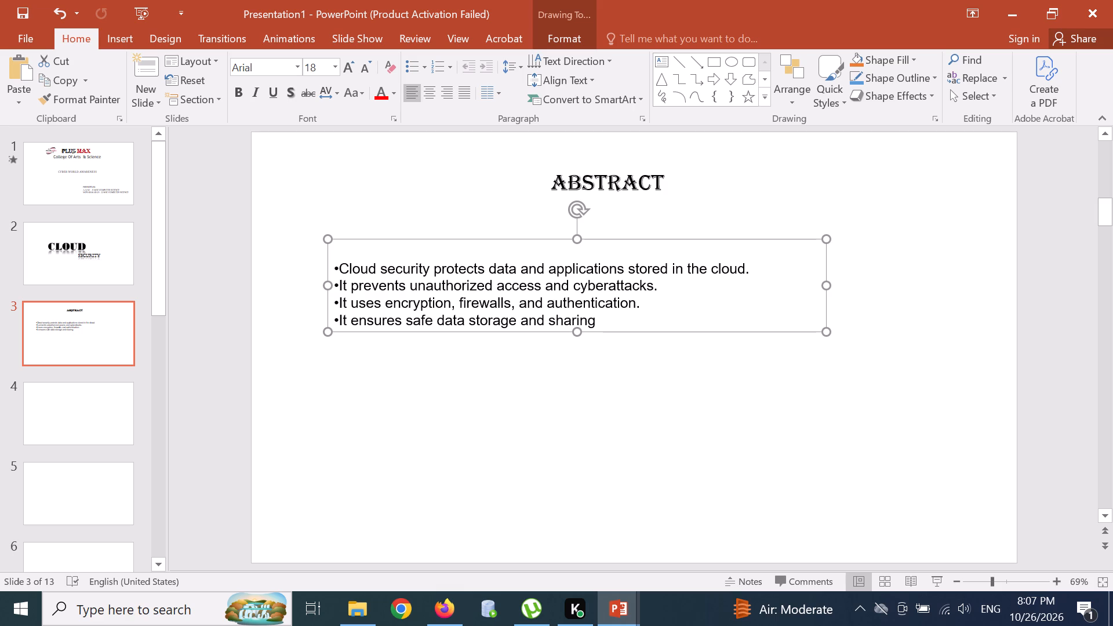
Set the line spacing of all the Abstract bullet text to 2.0.
left_click_drag(624, 327, 506, 272)
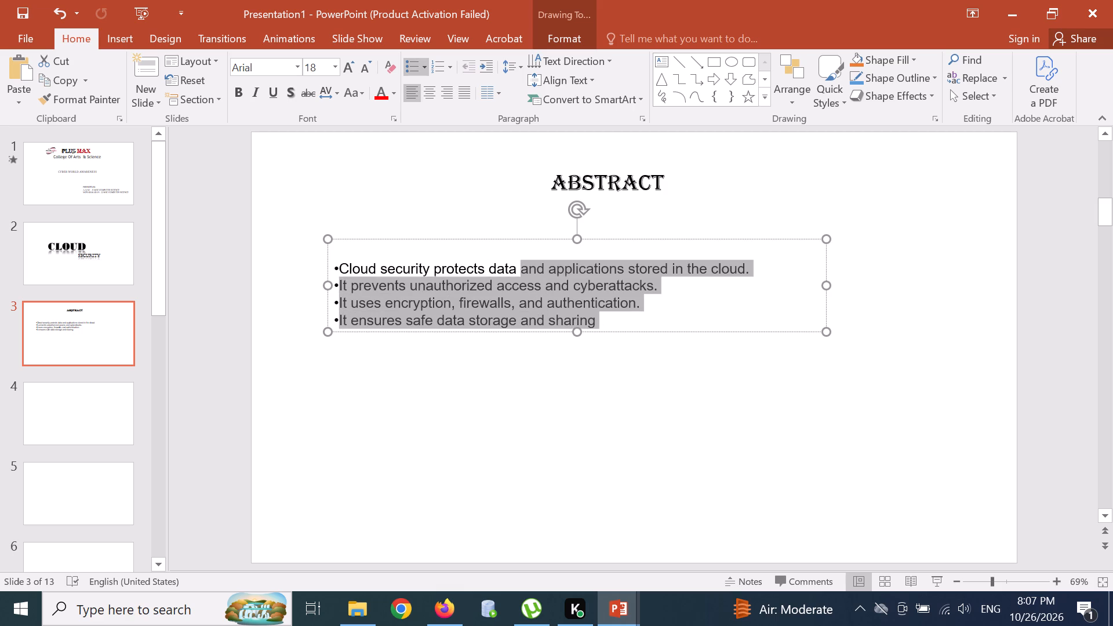
left_click_drag(506, 272, 356, 252)
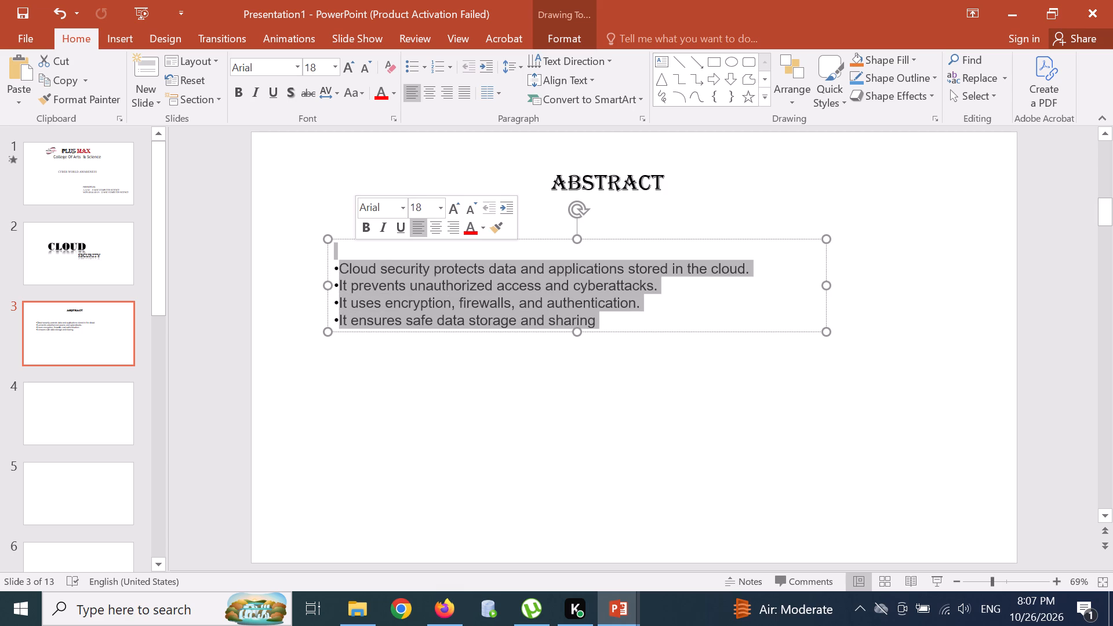
left_click(350, 254)
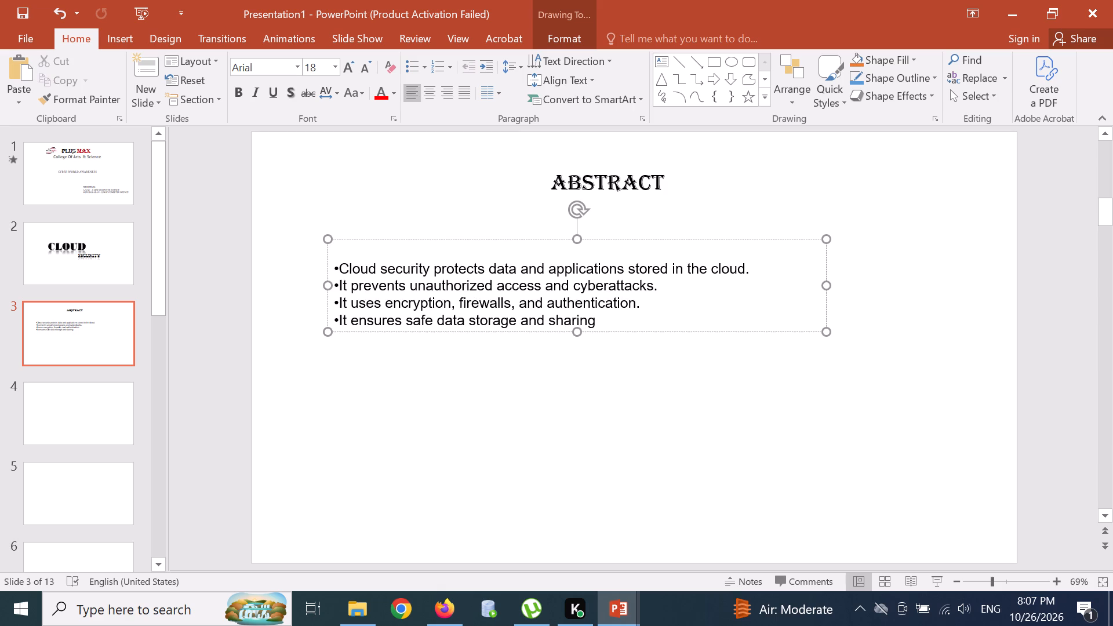
left_click_drag(610, 325, 505, 294)
left_click_drag(442, 271, 439, 271)
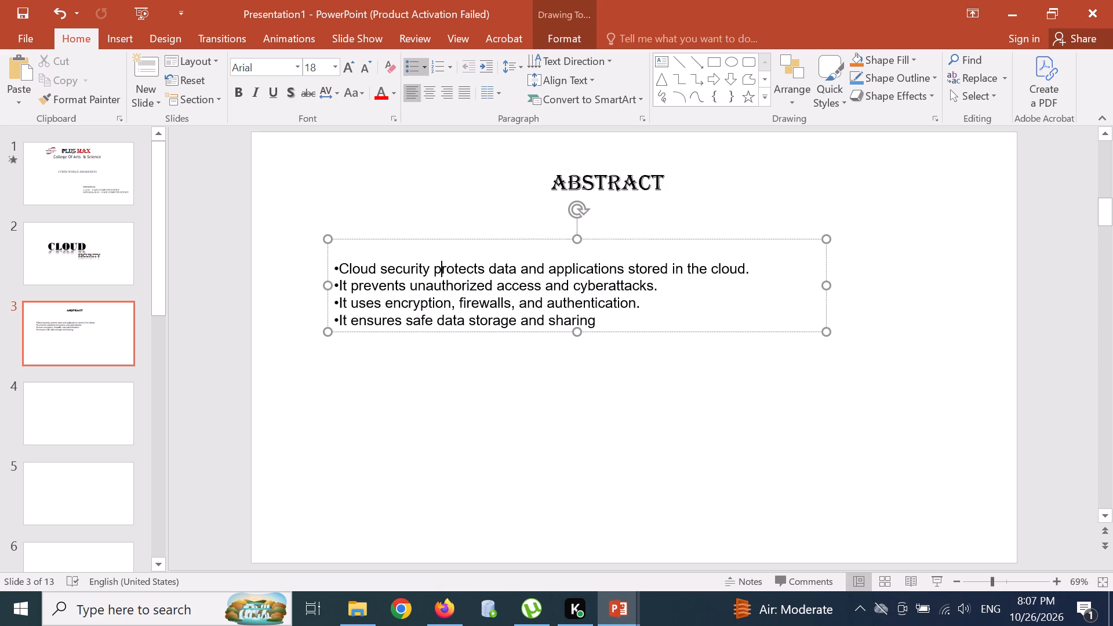
left_click_drag(439, 271, 437, 271)
key("ctrl+a")
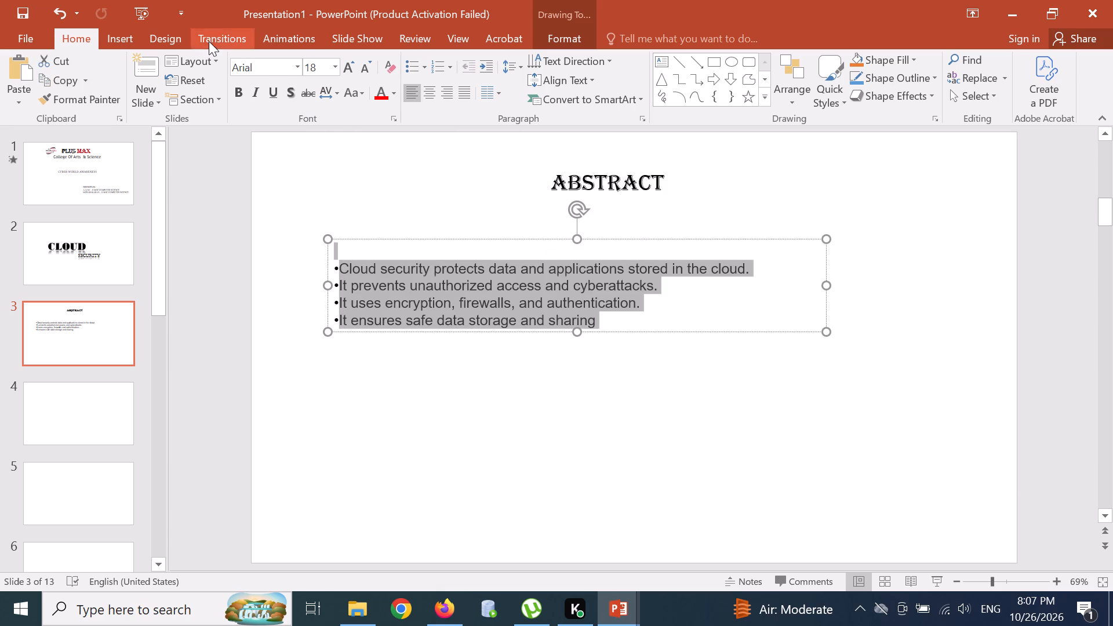
left_click(521, 65)
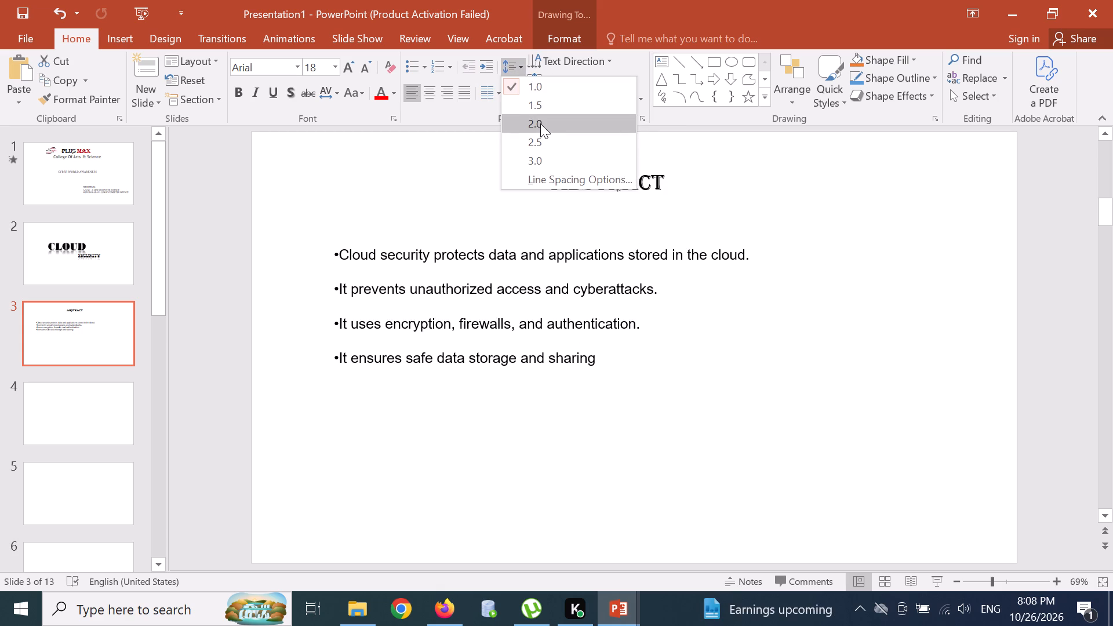
left_click(540, 123)
left_click(468, 159)
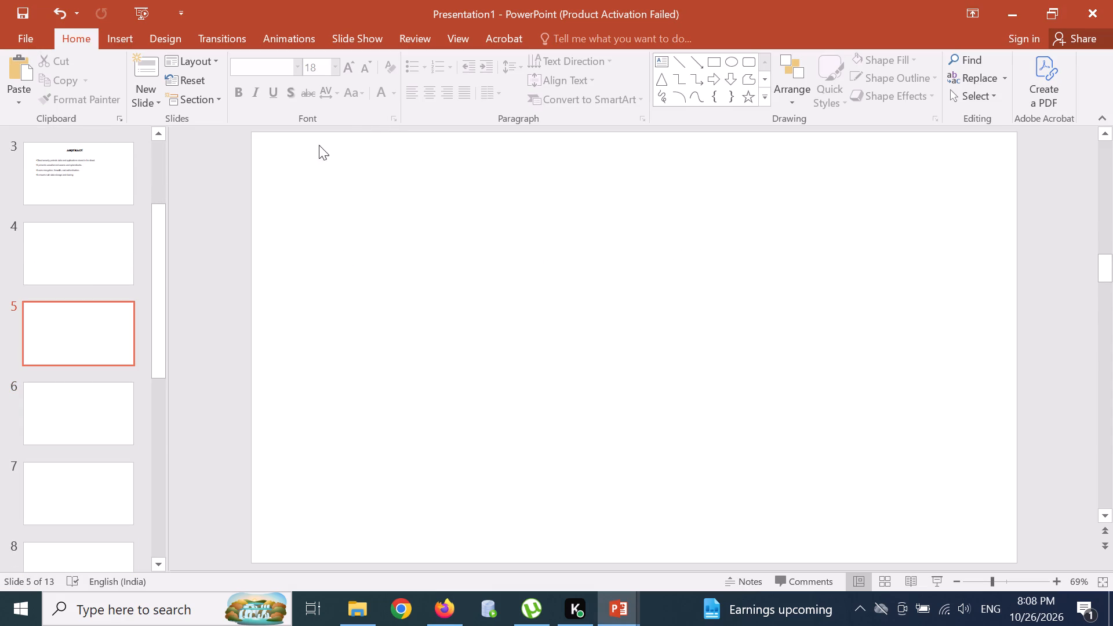
left_click(114, 263)
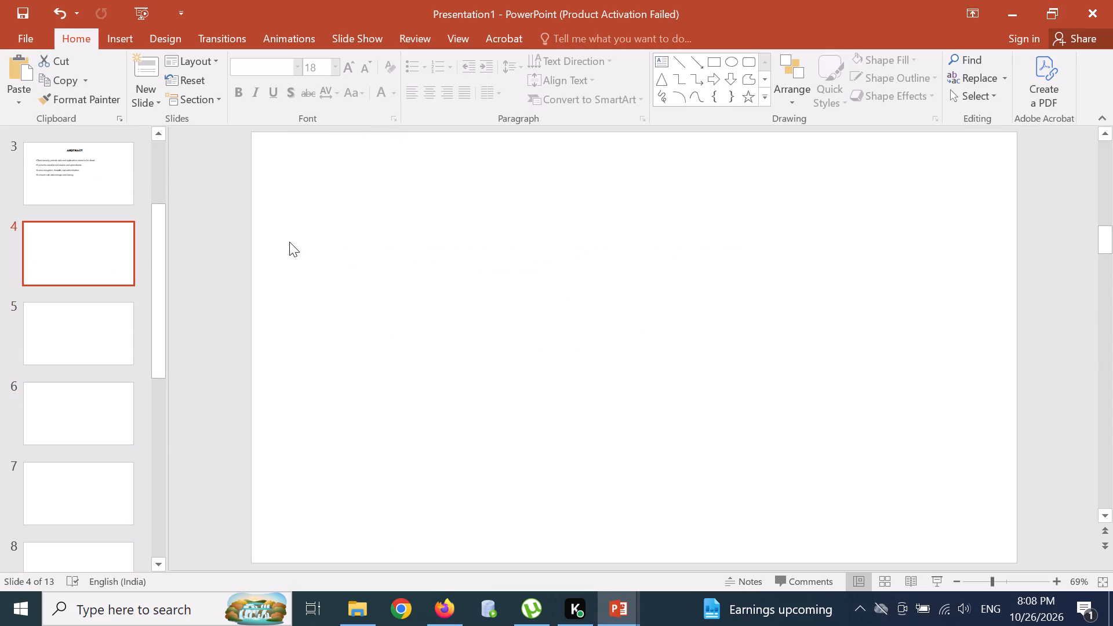
left_click(289, 242)
key("ctrl+c")
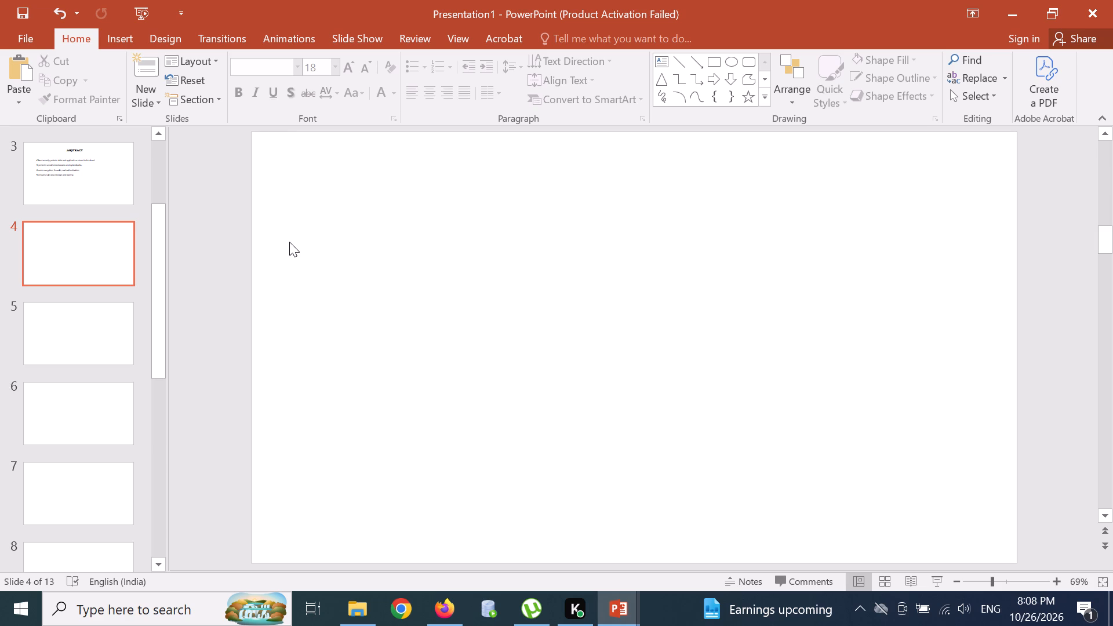
key("ctrl+v")
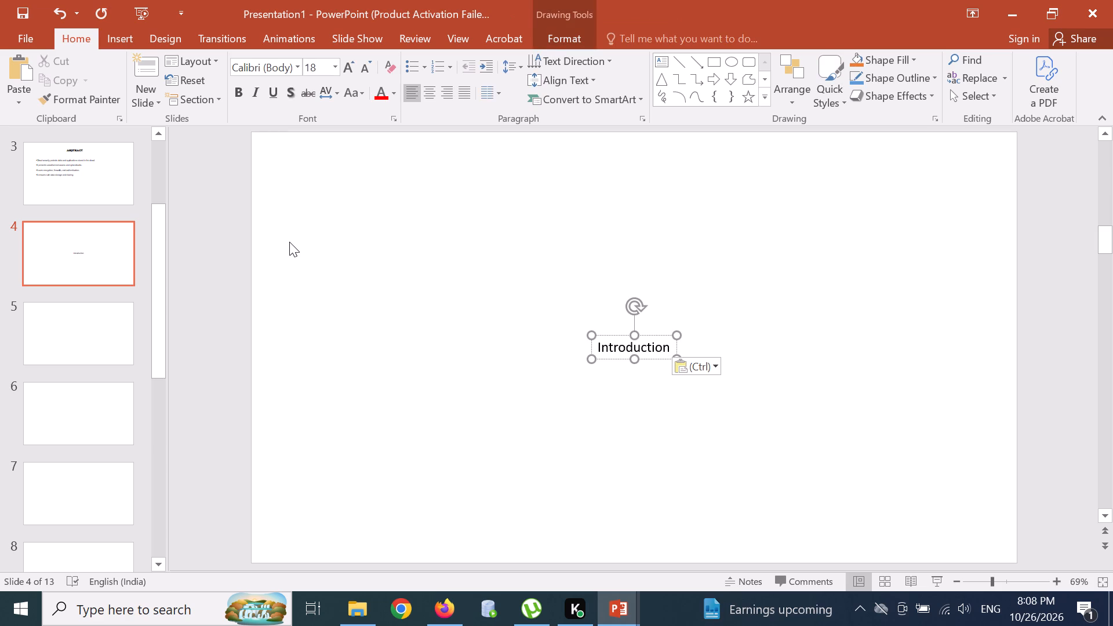
Format the "Introduction" text on slide 4 at size 28 in the Algerian font.
double_click(668, 348)
double_click(668, 348)
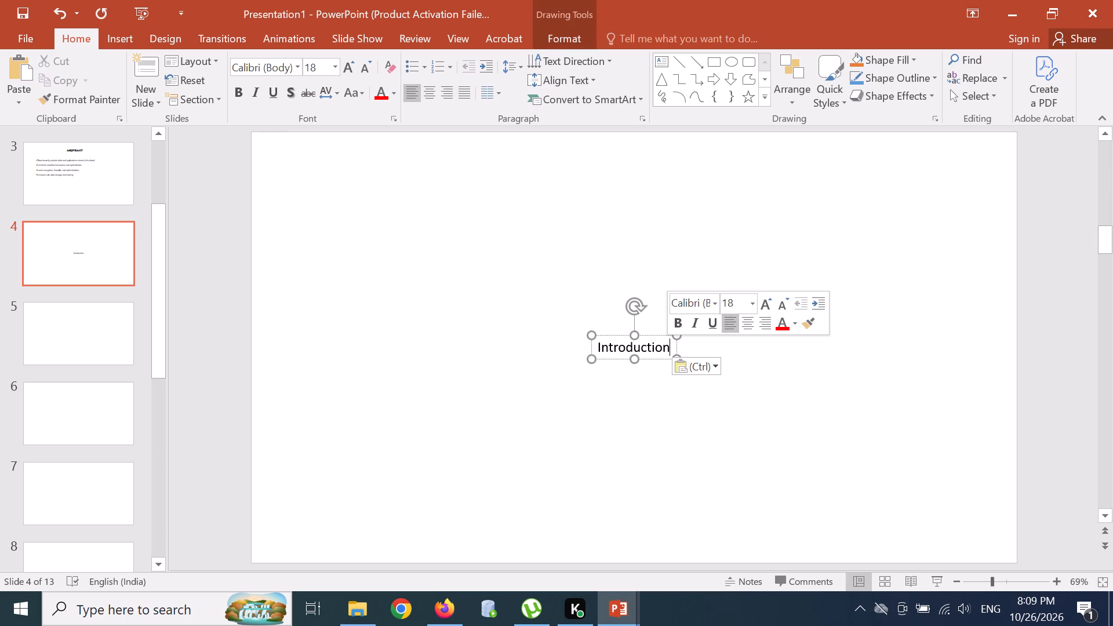
left_click(668, 348)
left_click(333, 68)
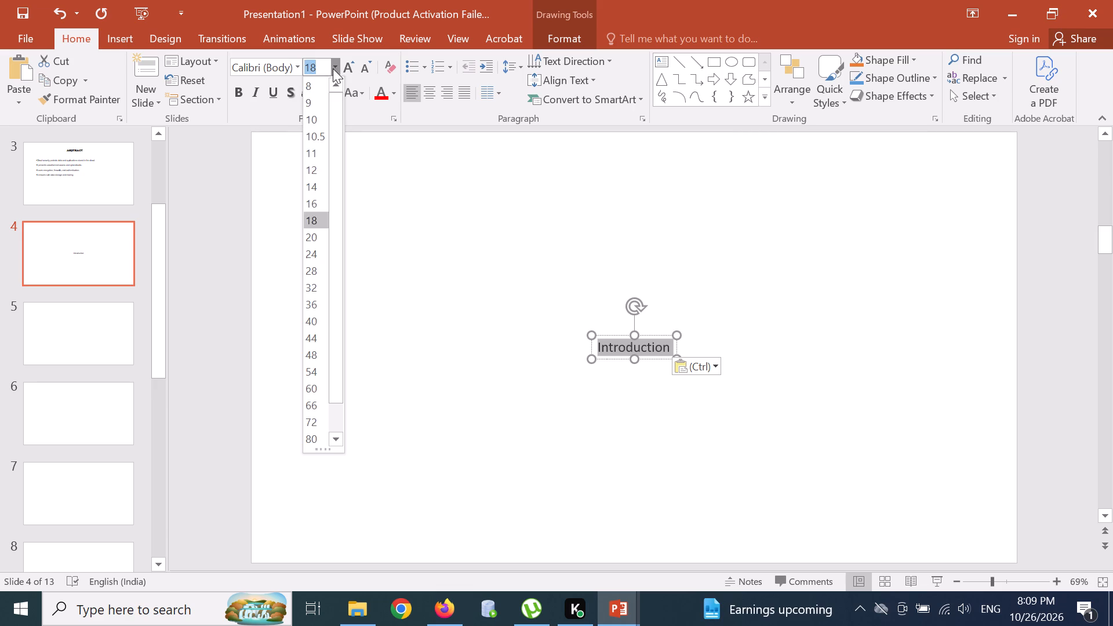
left_click(313, 271)
left_click(298, 71)
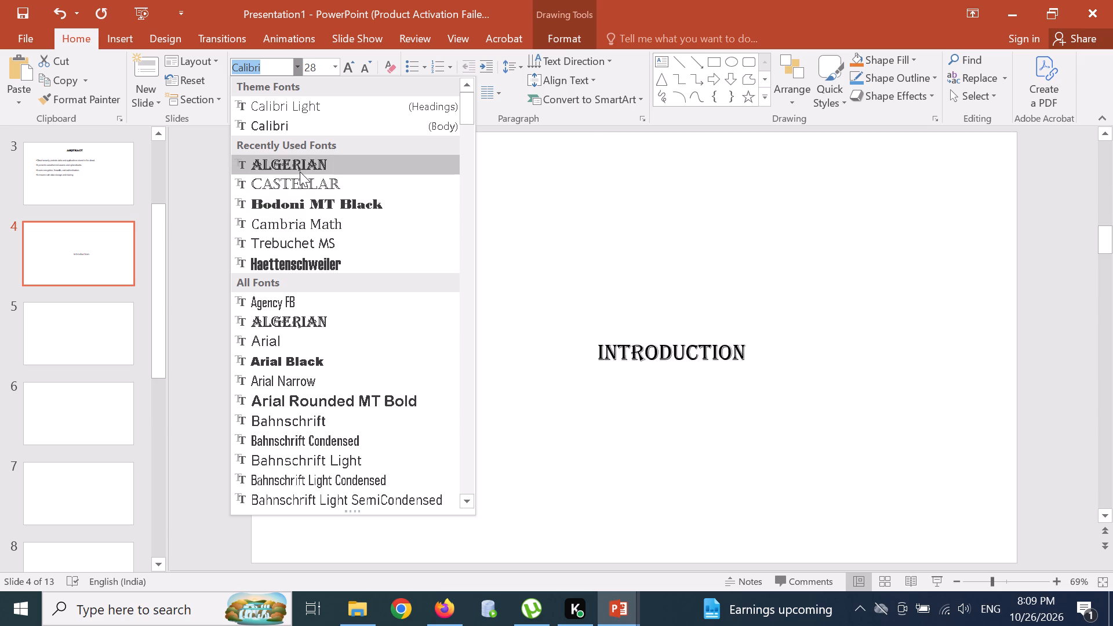
left_click(300, 172)
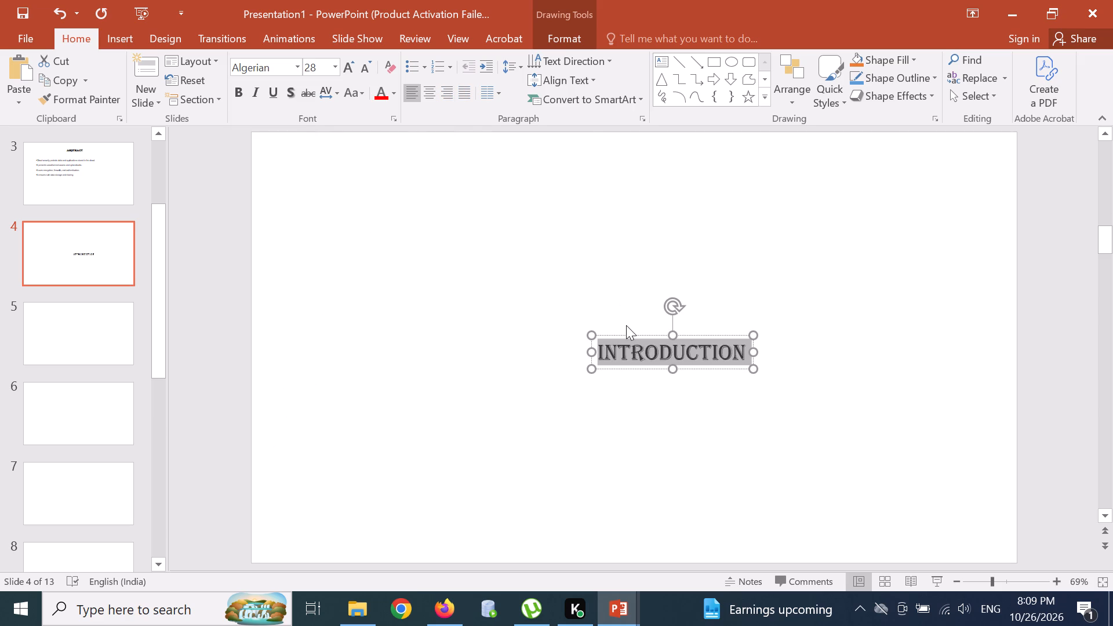
Move the "Introduction" heading up to the top of slide 4, slightly left of centre.
left_click_drag(628, 332, 533, 156)
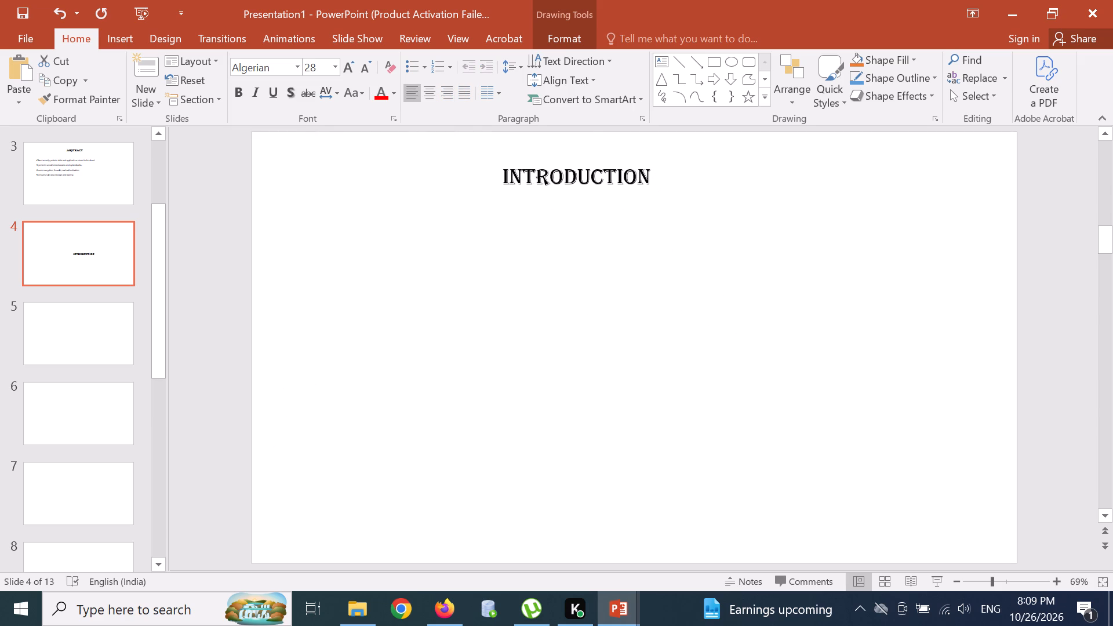
left_click_drag(533, 156, 534, 165)
Centre-align the "Introduction" heading text within its text box.
left_click(558, 190)
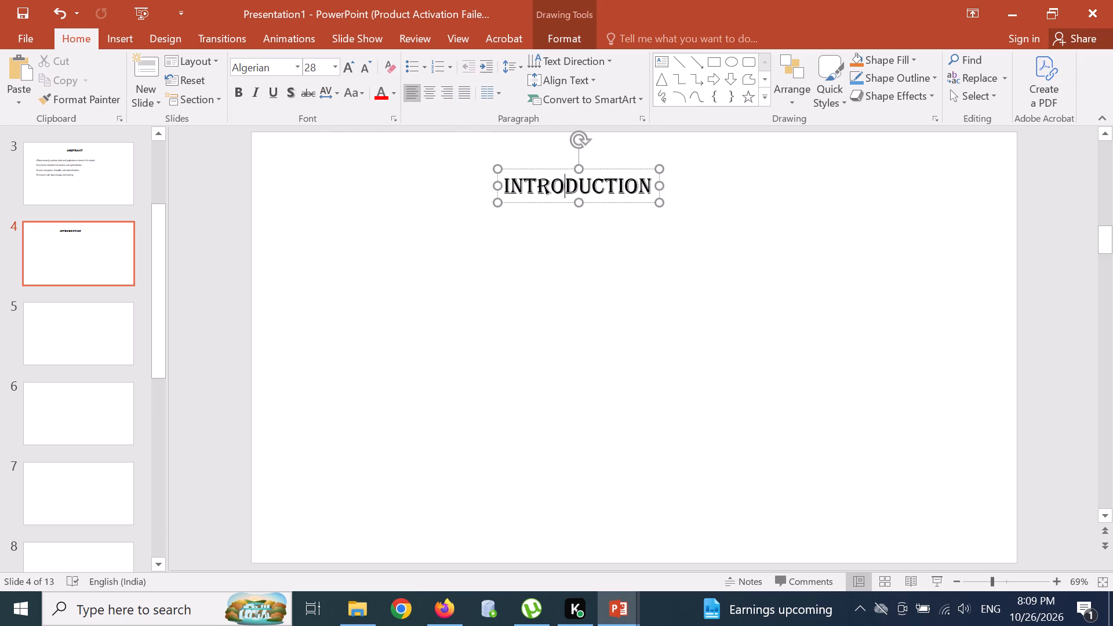
left_click(433, 93)
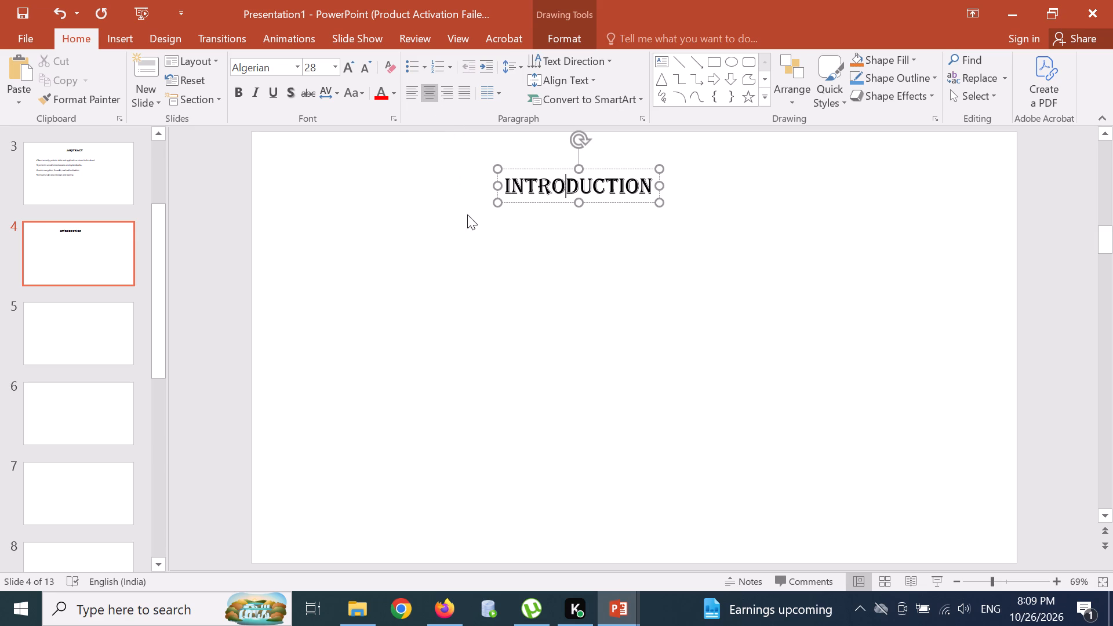
left_click(467, 232)
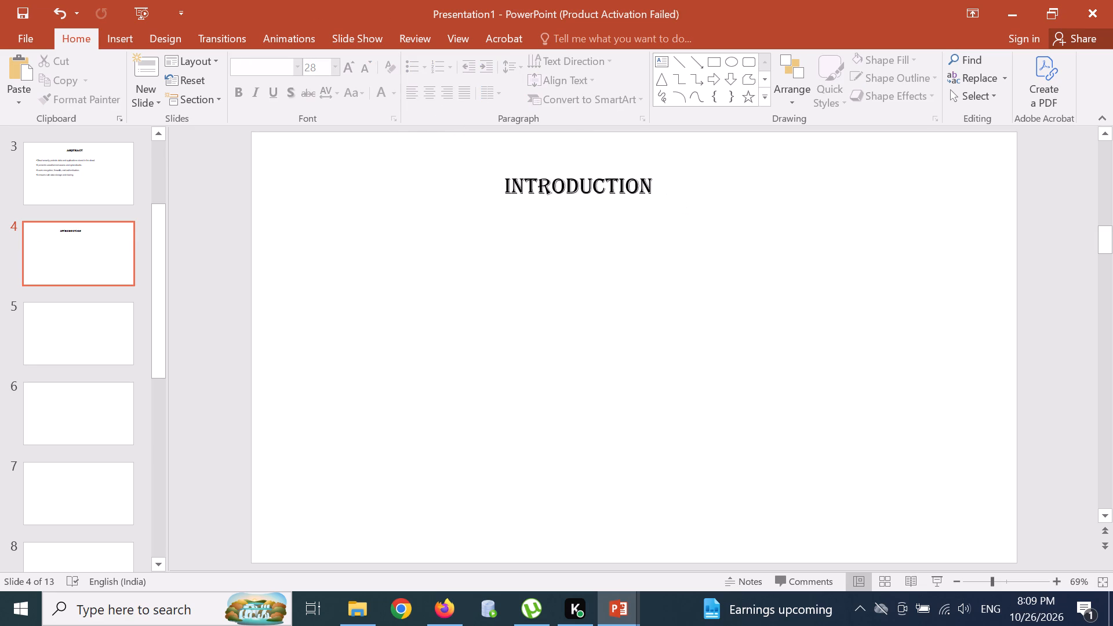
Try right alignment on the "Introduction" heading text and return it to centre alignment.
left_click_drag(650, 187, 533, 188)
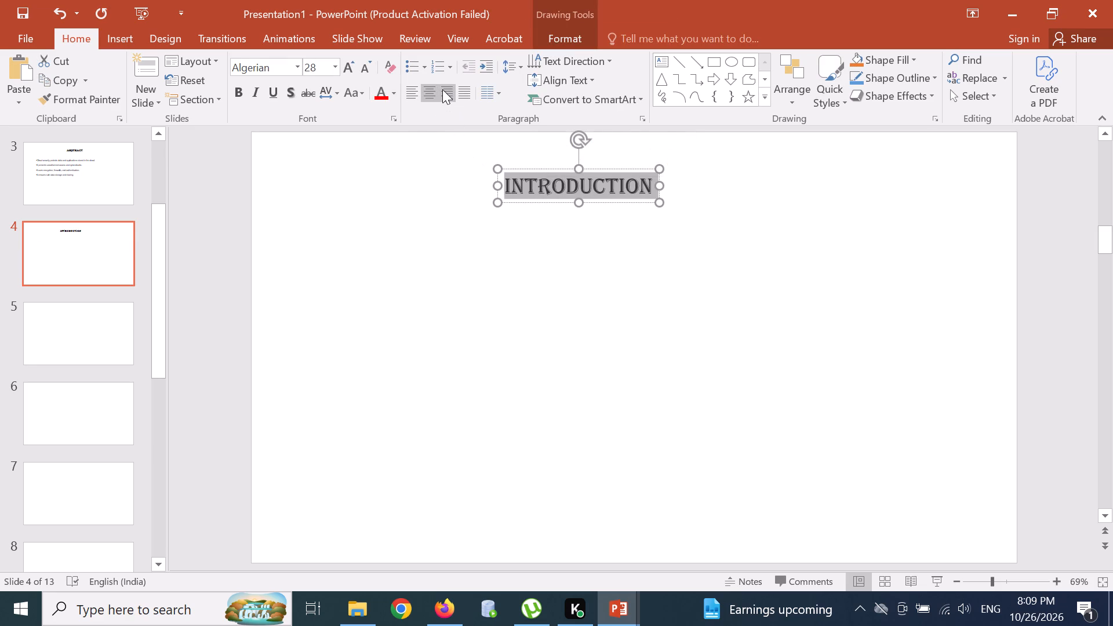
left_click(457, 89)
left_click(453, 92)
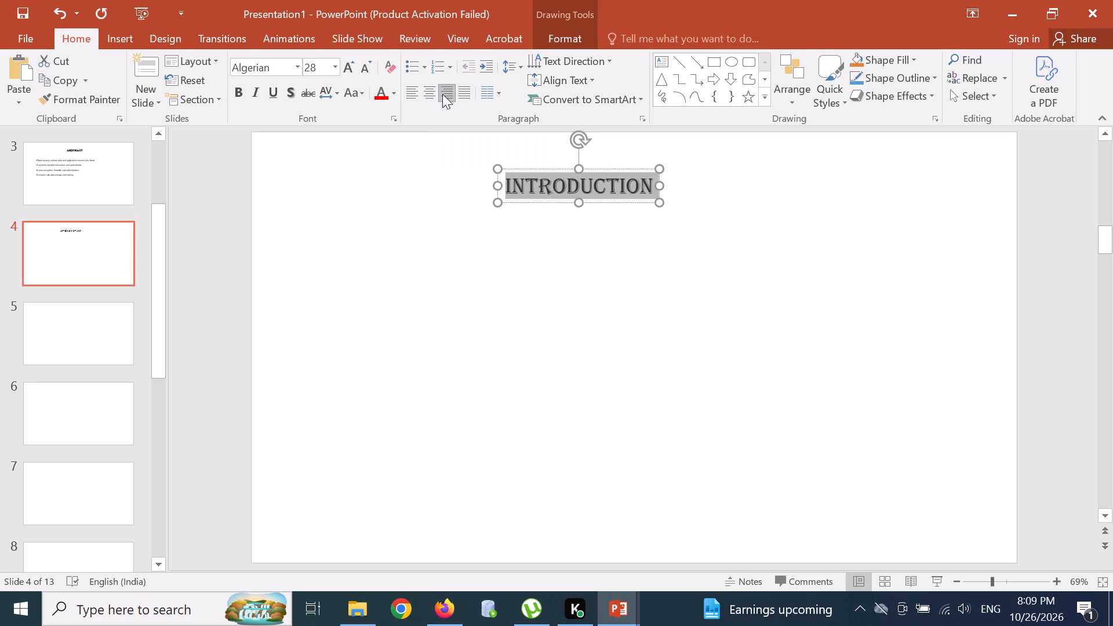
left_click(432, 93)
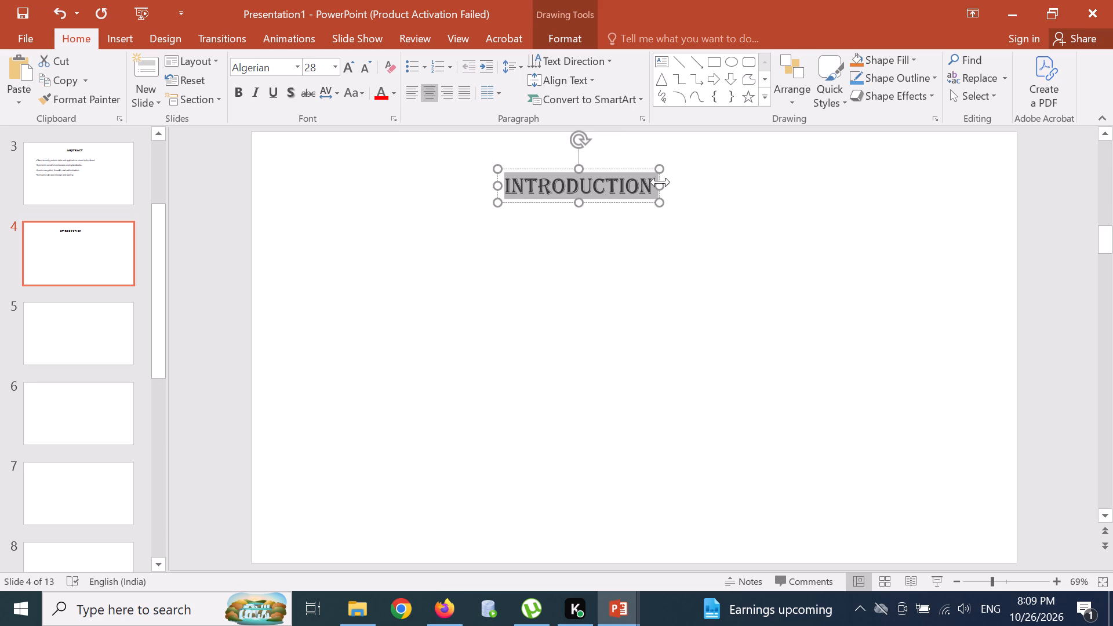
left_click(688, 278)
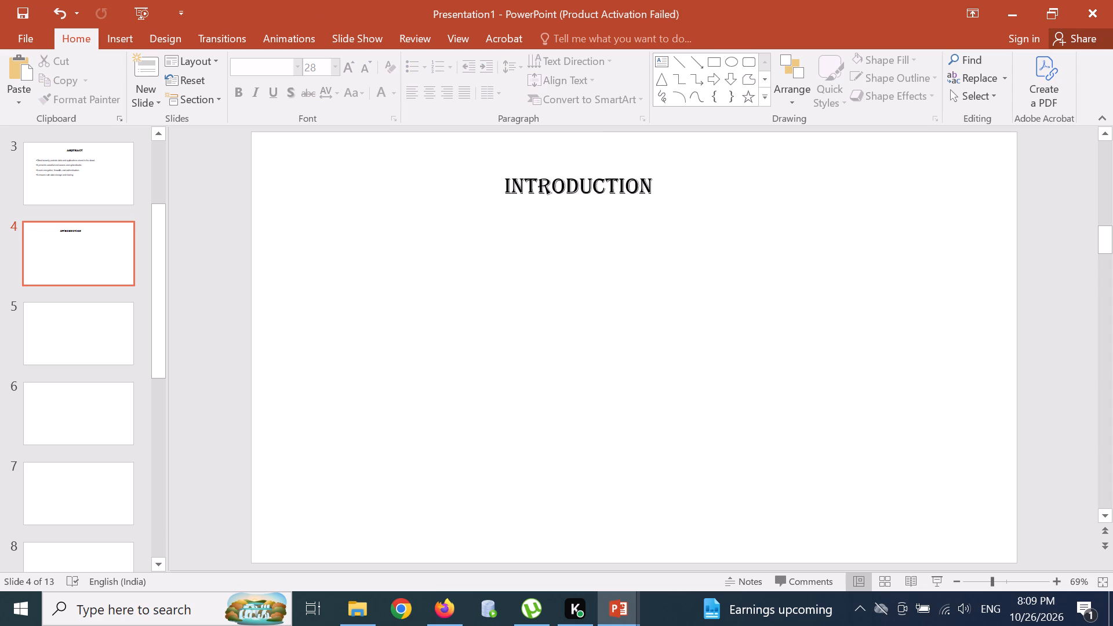
Reposition the "Introduction" heading at the top of slide 4, roughly centred horizontally.
left_click(561, 179)
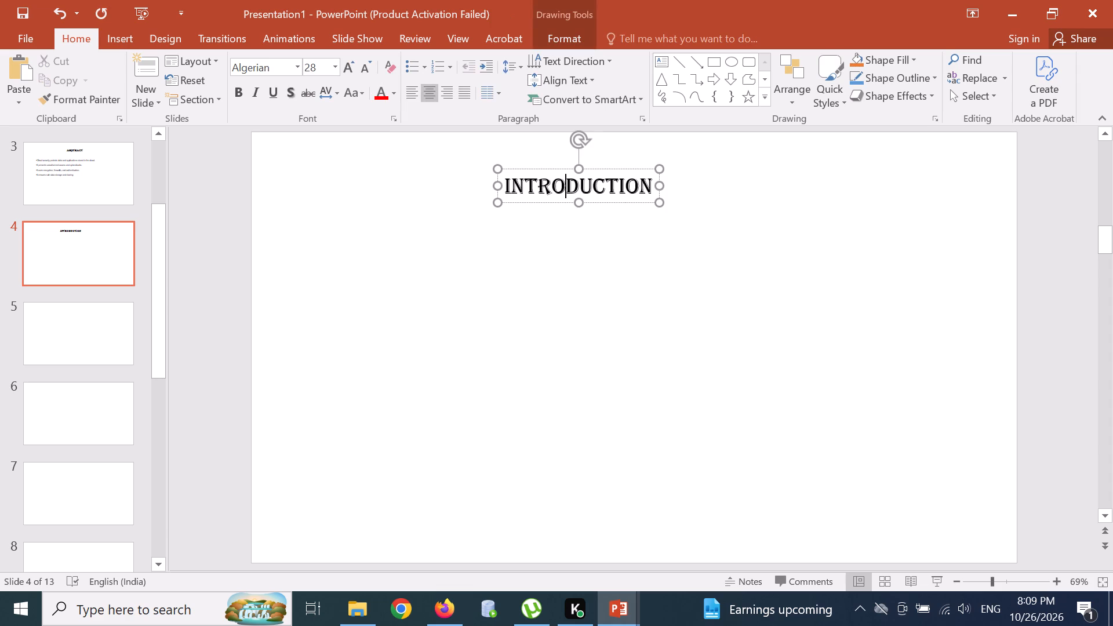
left_click_drag(565, 170, 848, 155)
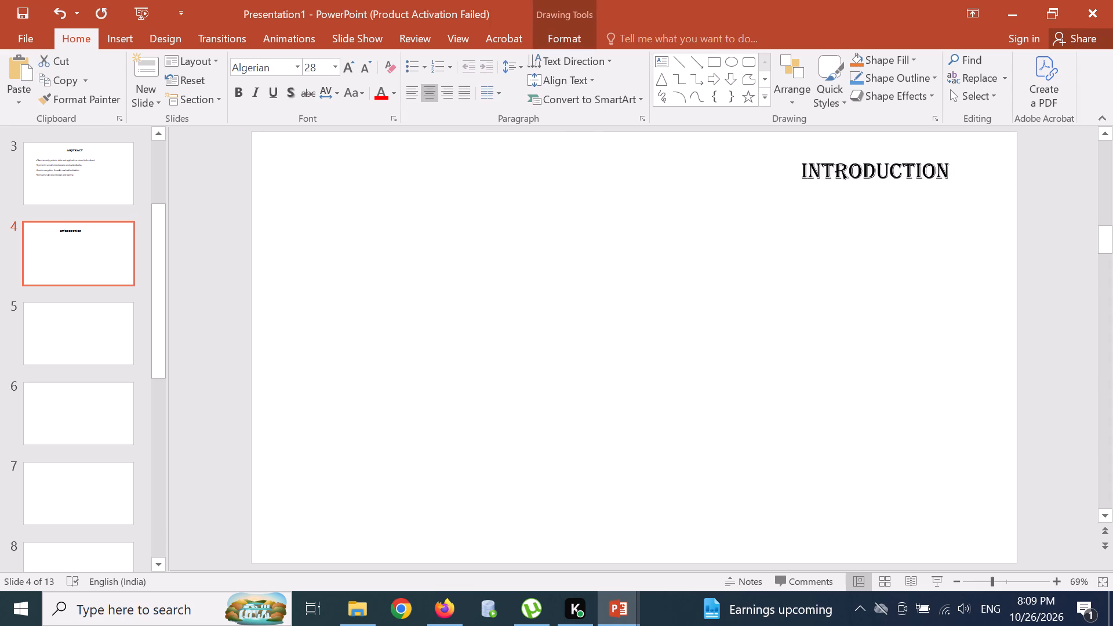
left_click_drag(848, 155, 334, 144)
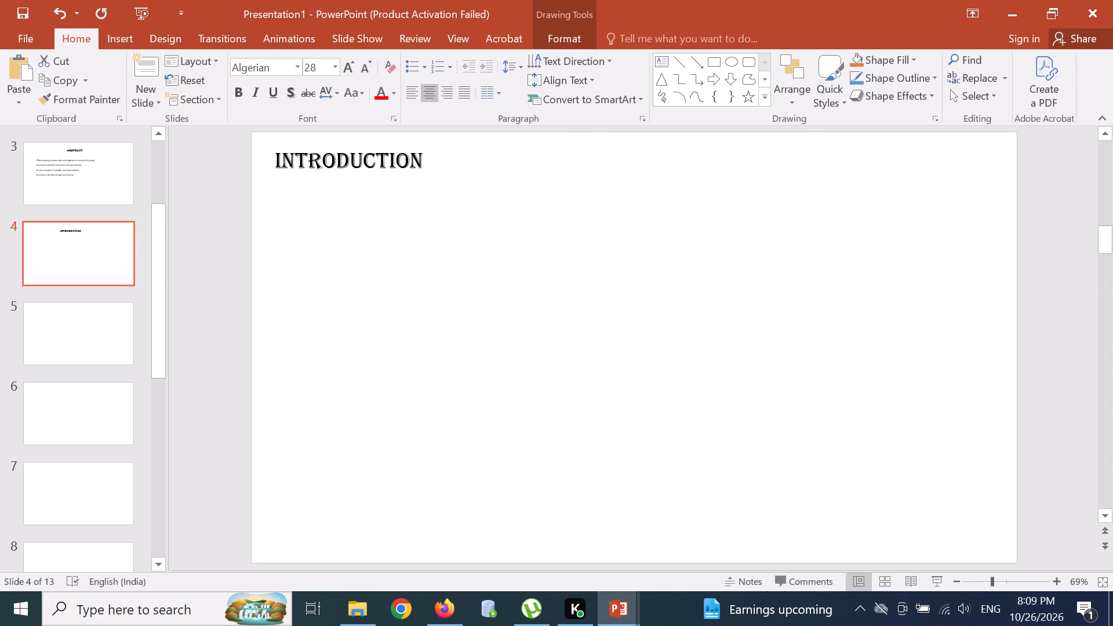
left_click_drag(334, 144, 613, 159)
left_click(609, 235)
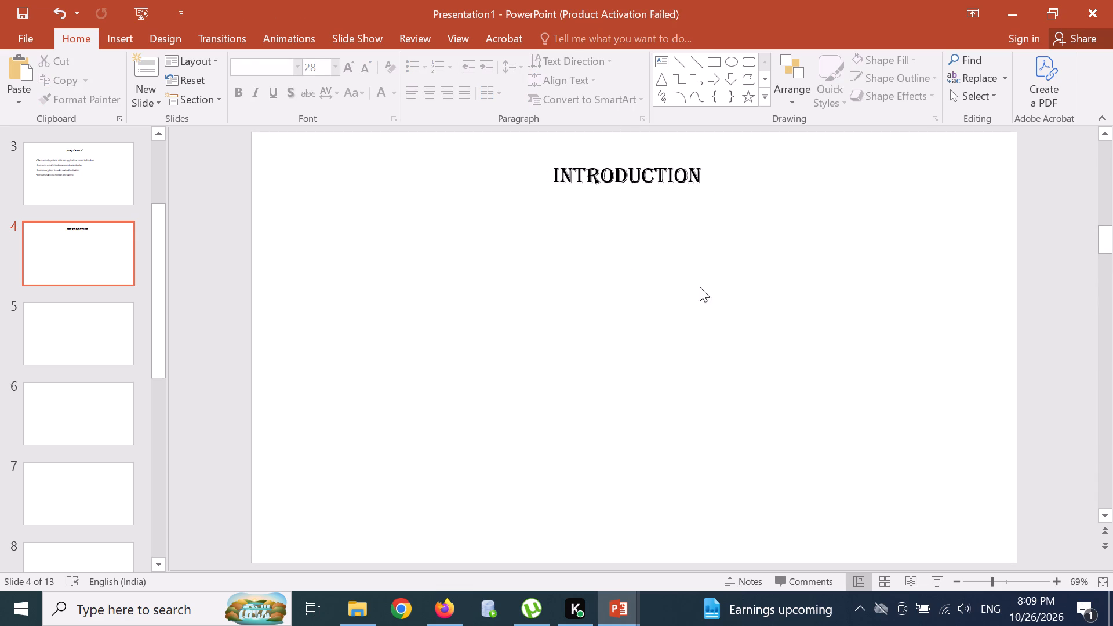
Look through slides 2 to 5 to compare the Introduction slide with its neighbours.
scroll(693, 263, "down", 4)
scroll(691, 269, "up", 6)
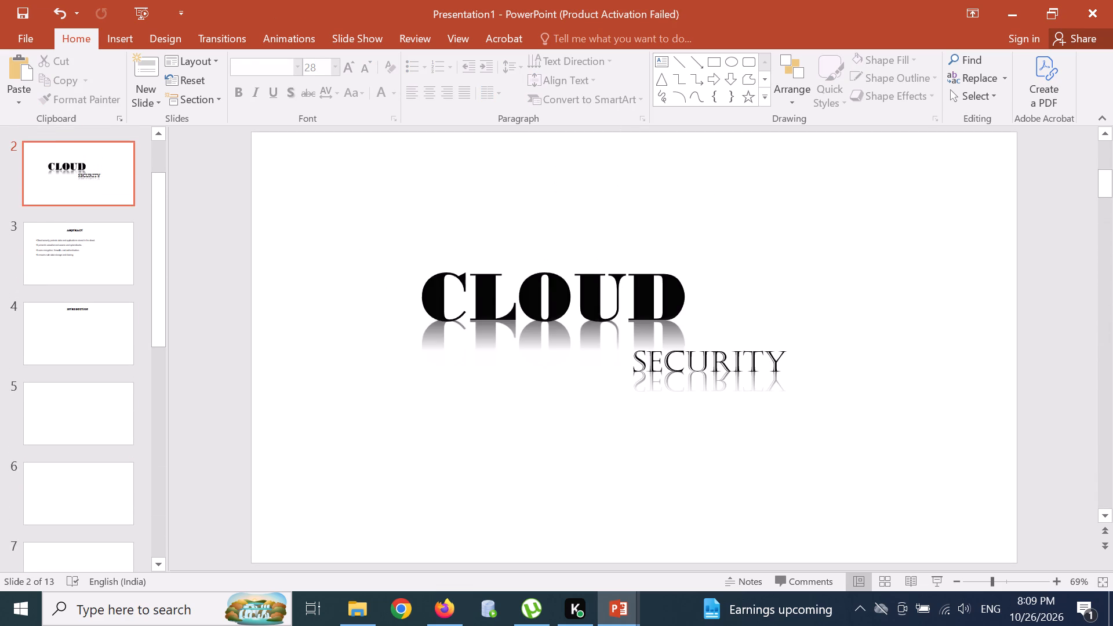
scroll(694, 264, "down", 3)
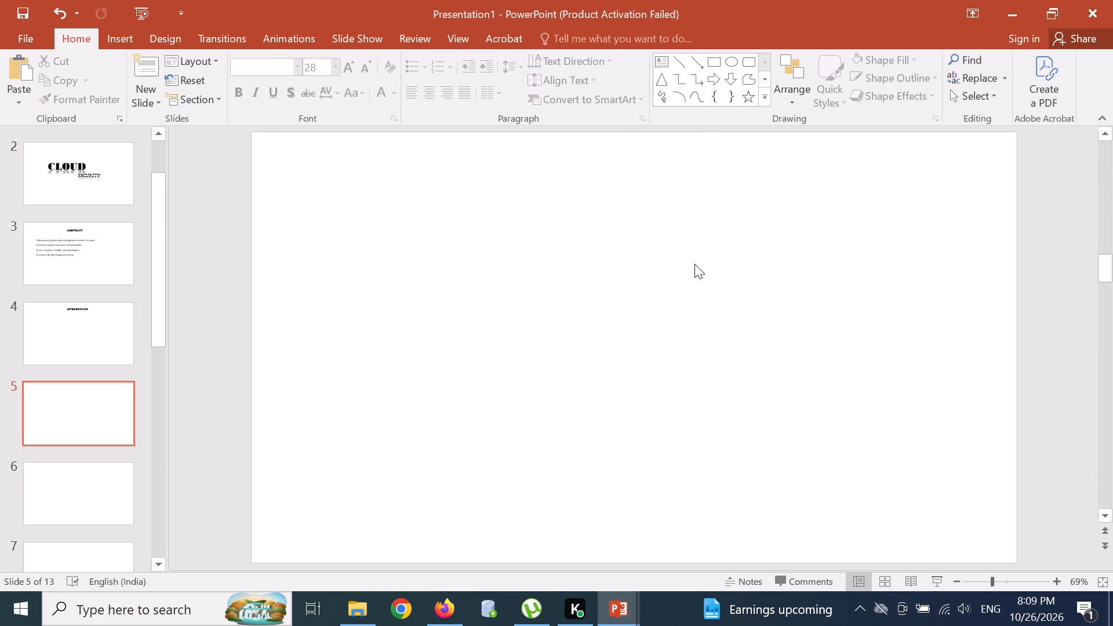
scroll(694, 264, "up", 2)
scroll(694, 264, "down", 2)
scroll(694, 264, "up", 2)
scroll(694, 264, "down", 1)
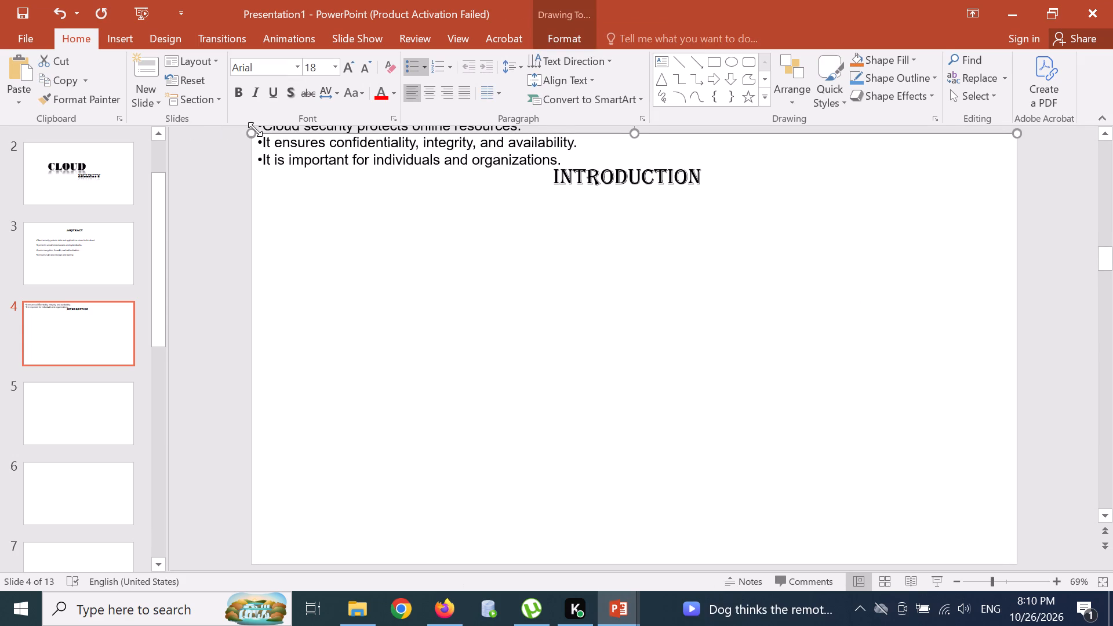
left_click_drag(262, 130, 332, 292)
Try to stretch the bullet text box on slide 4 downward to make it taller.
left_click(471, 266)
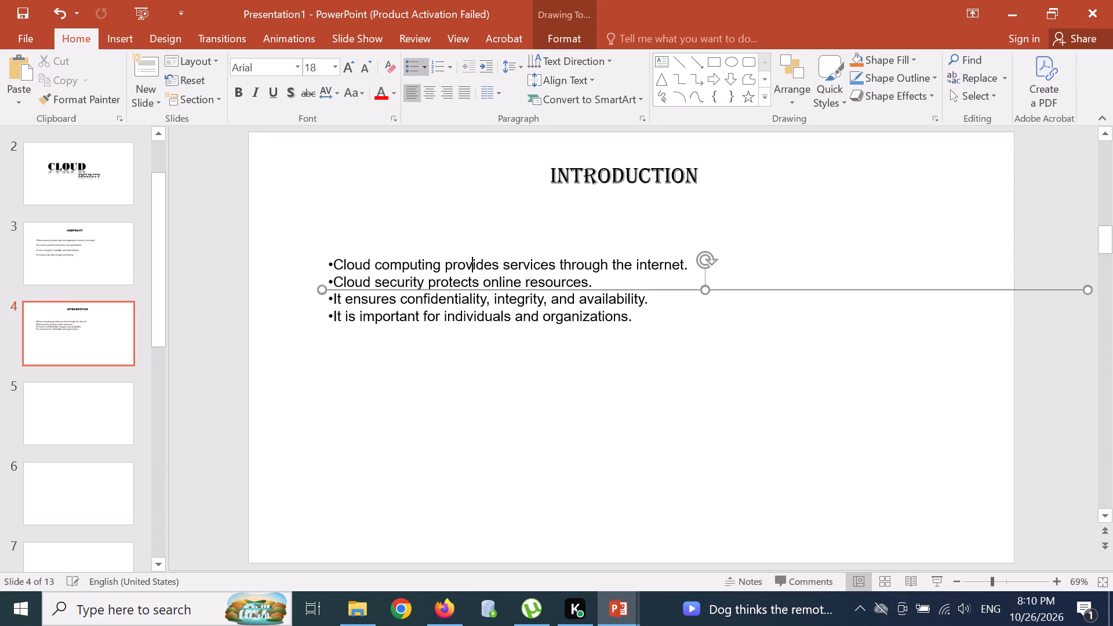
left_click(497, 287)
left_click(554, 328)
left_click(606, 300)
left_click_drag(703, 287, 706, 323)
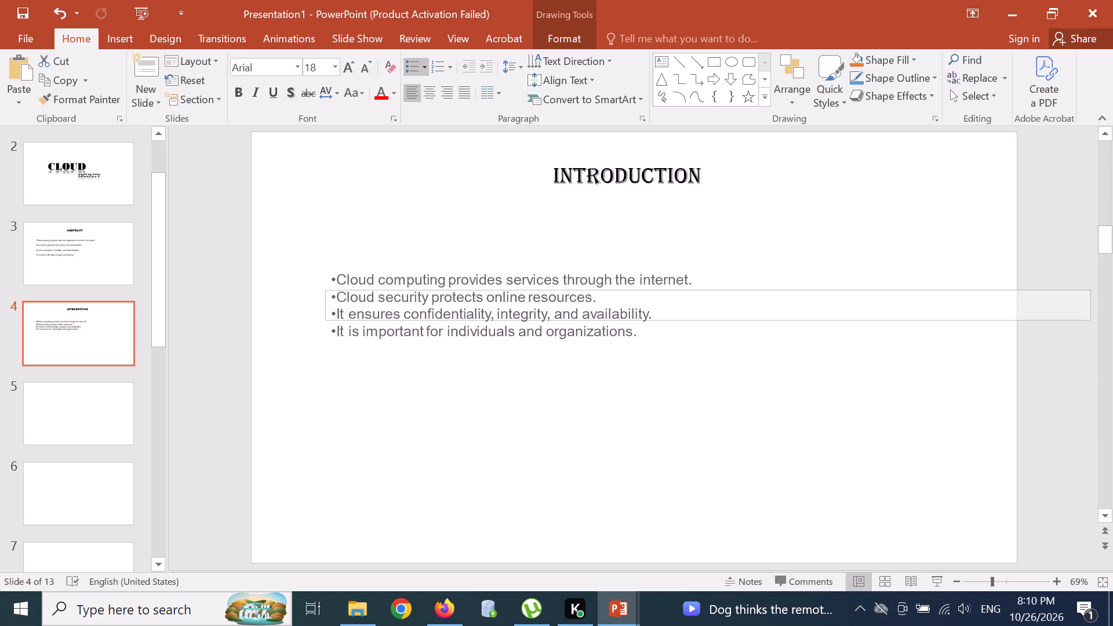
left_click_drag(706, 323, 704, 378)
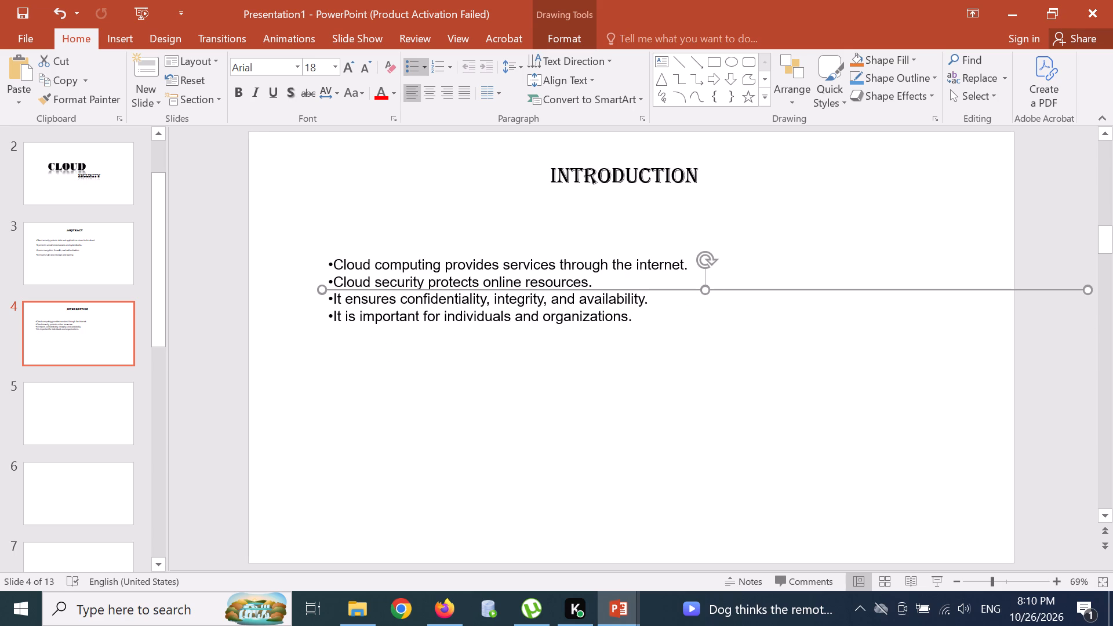
Set the line spacing of all four Introduction bullet points to 2.0.
left_click_drag(631, 318, 434, 268)
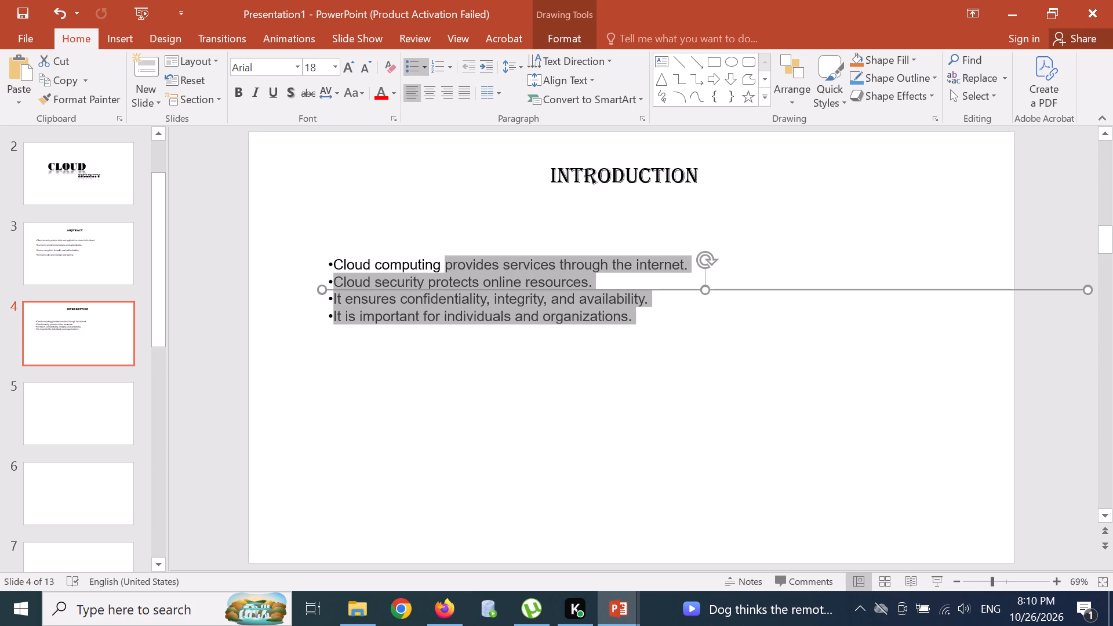
left_click_drag(434, 268, 324, 267)
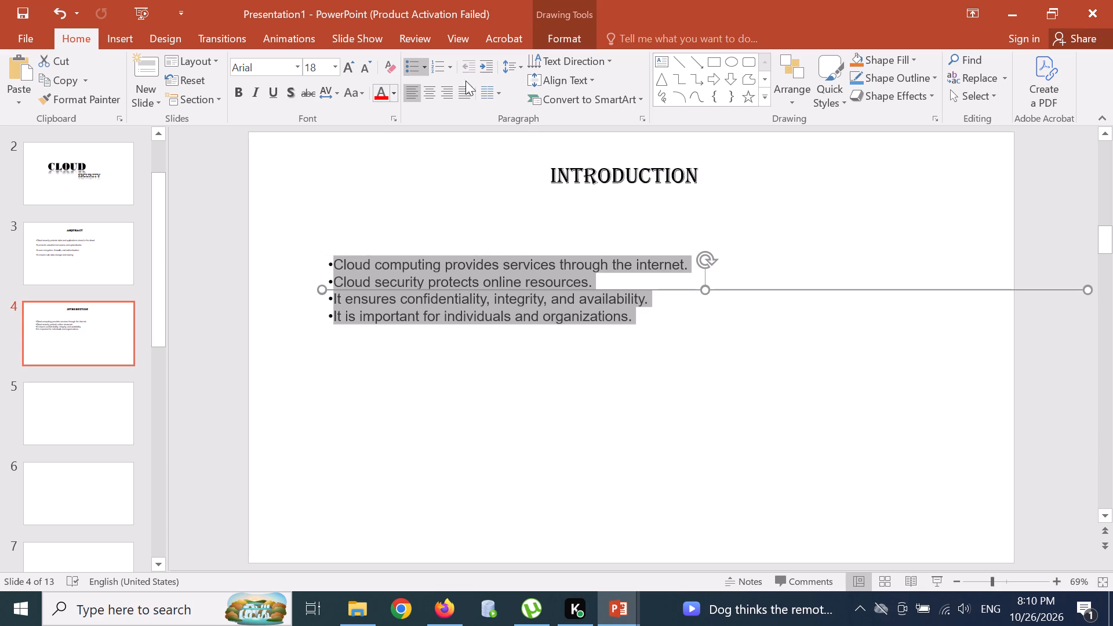
left_click(523, 72)
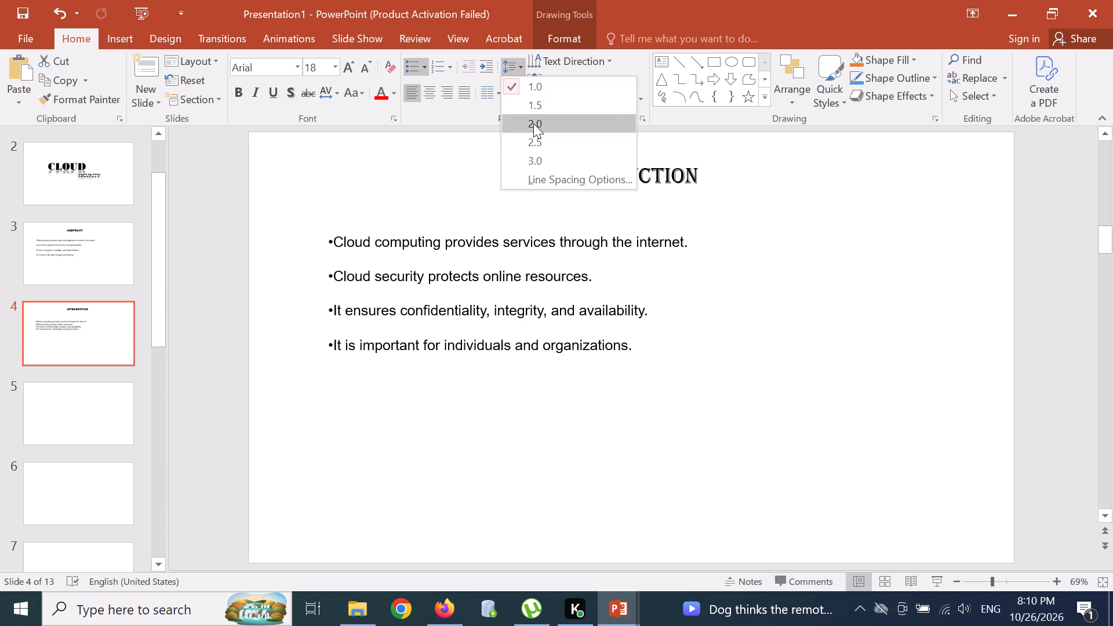
left_click(533, 123)
left_click(417, 168)
Move the bullet text block down and inward beneath the "Introduction" heading, ending slightly left of the slide's centre.
left_click(380, 241)
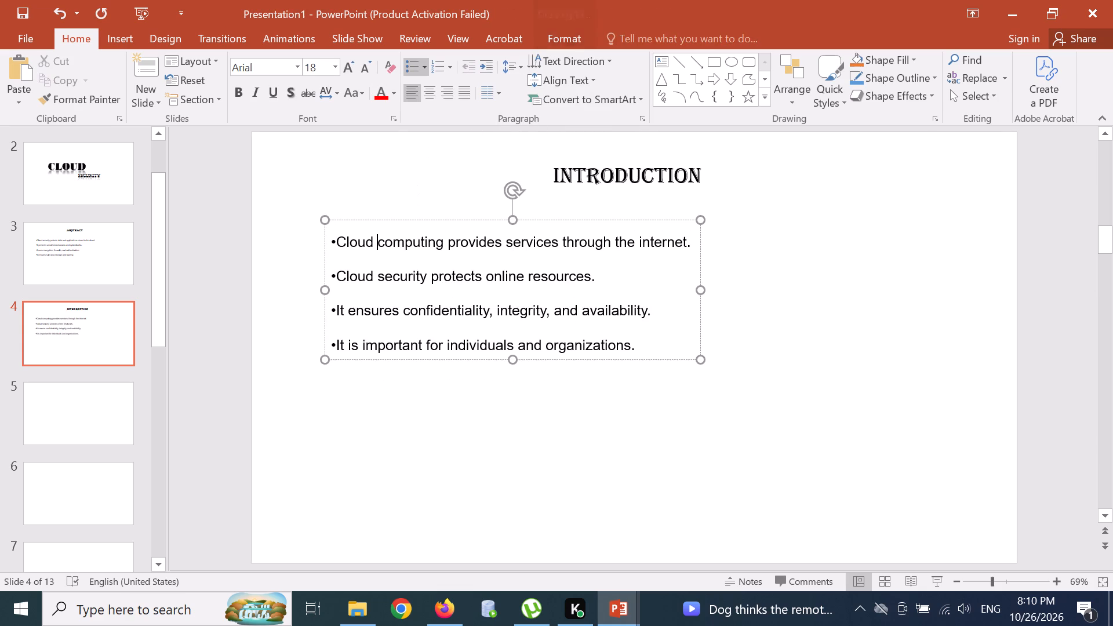
left_click_drag(383, 217, 424, 240)
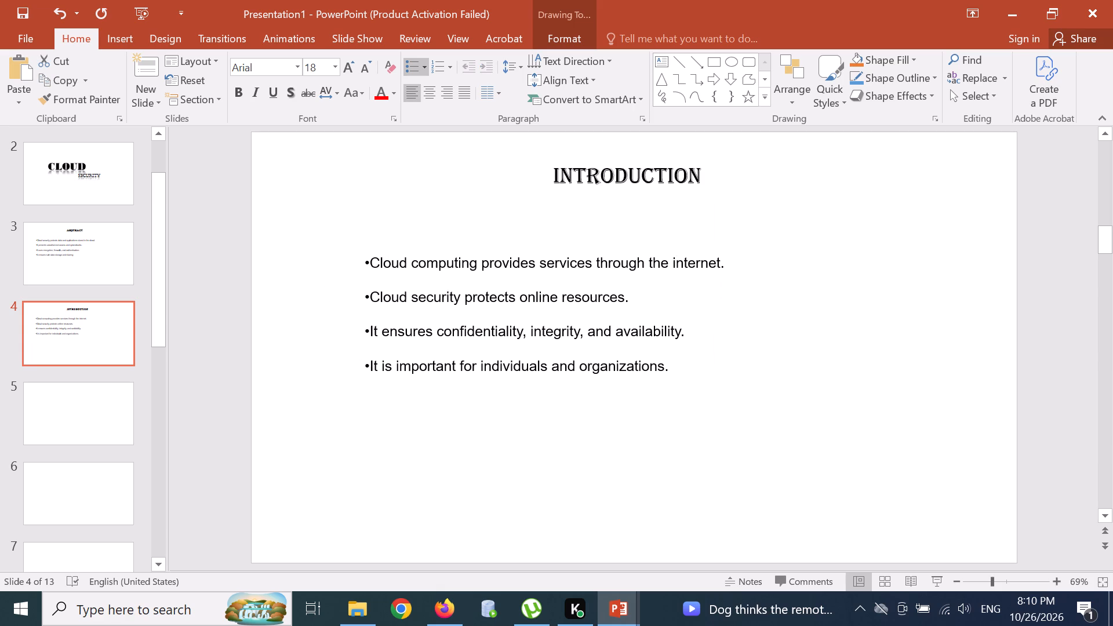
left_click_drag(424, 240, 398, 245)
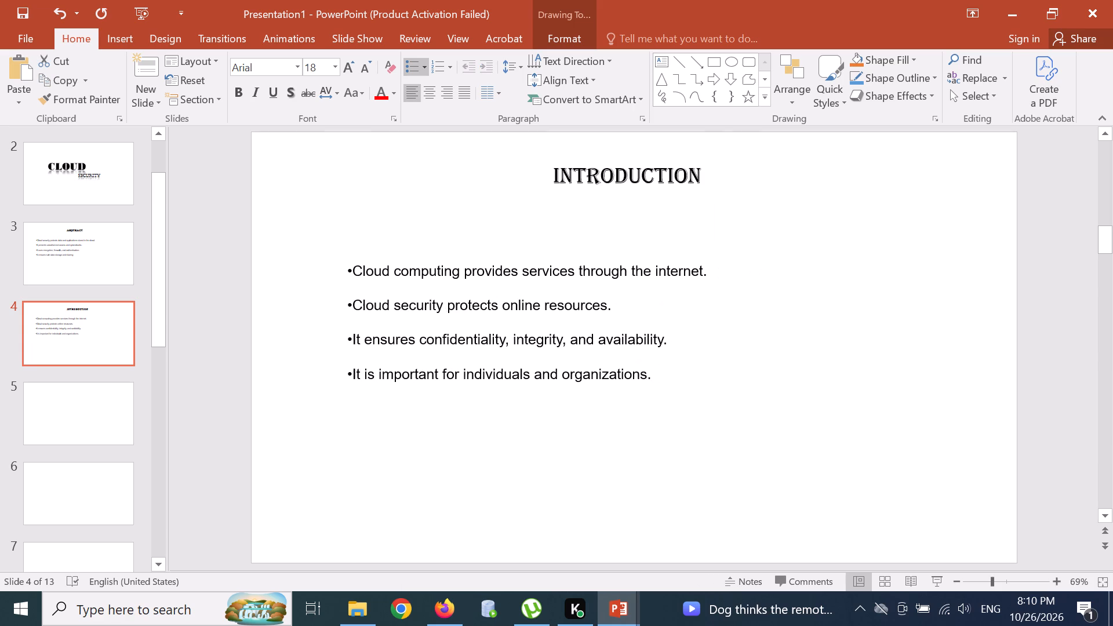
left_click_drag(398, 245, 403, 256)
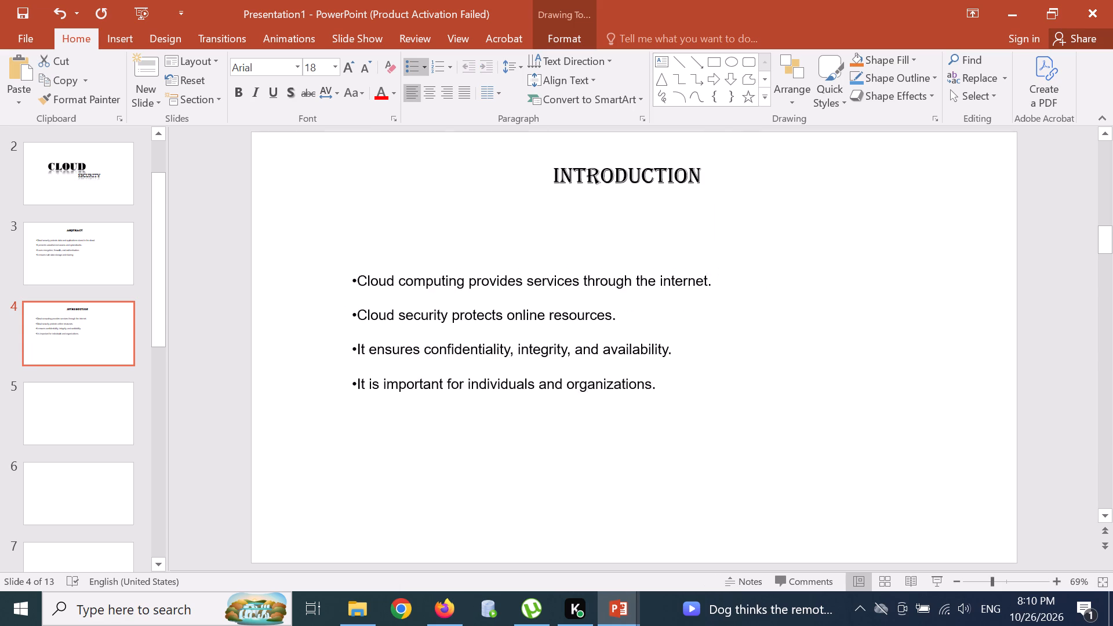
left_click_drag(403, 256, 470, 261)
left_click(474, 250)
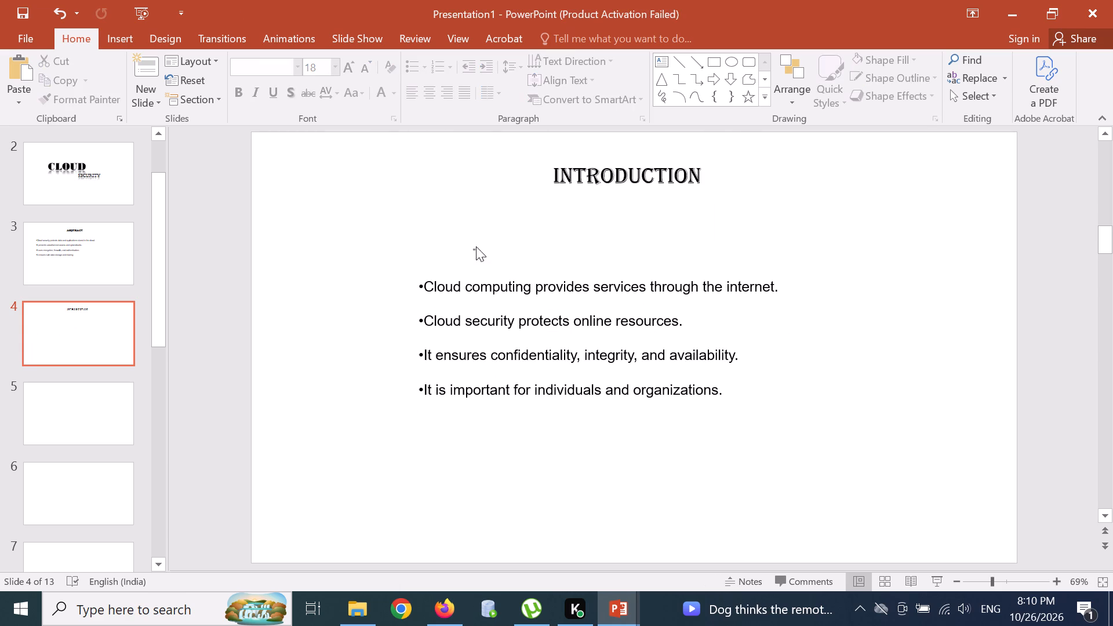
left_click(478, 223)
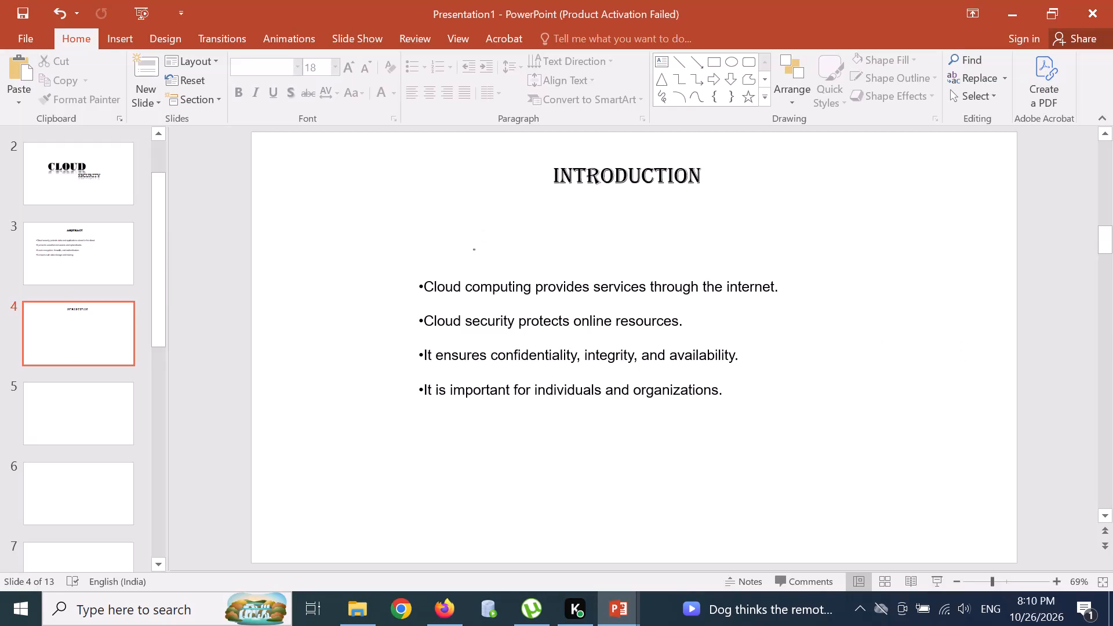
left_click(536, 282)
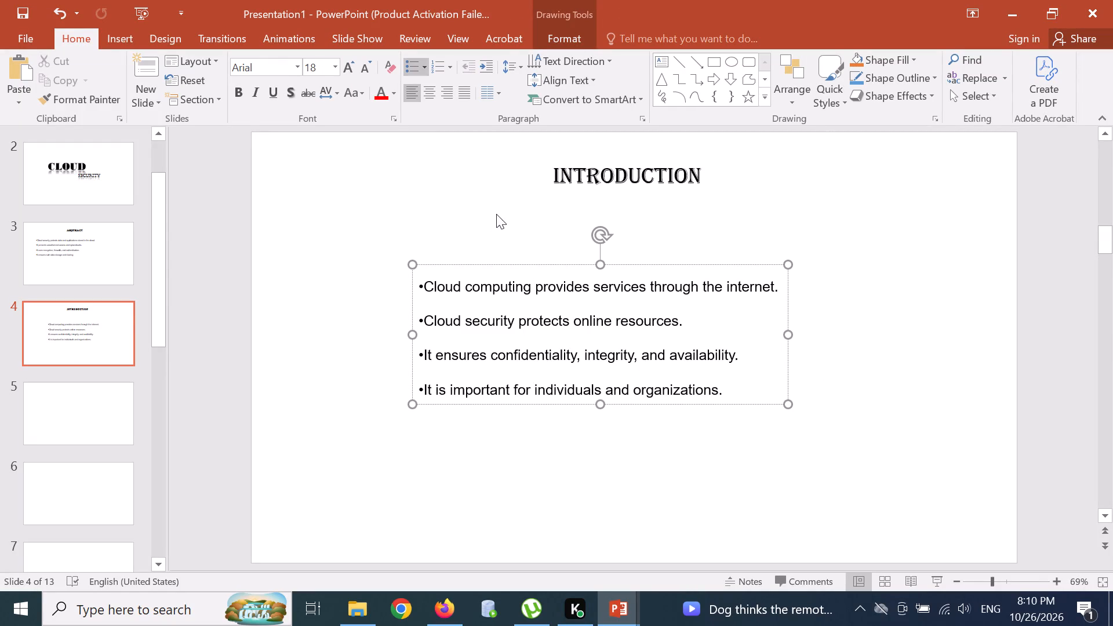
left_click_drag(480, 263, 465, 262)
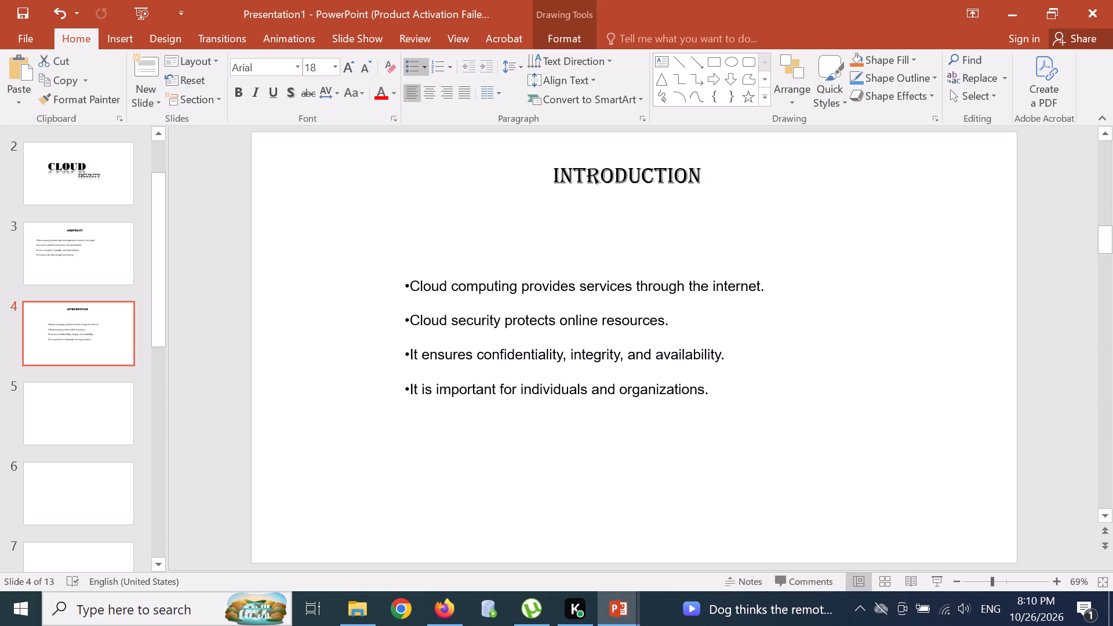
left_click_drag(465, 262, 424, 252)
left_click(415, 183)
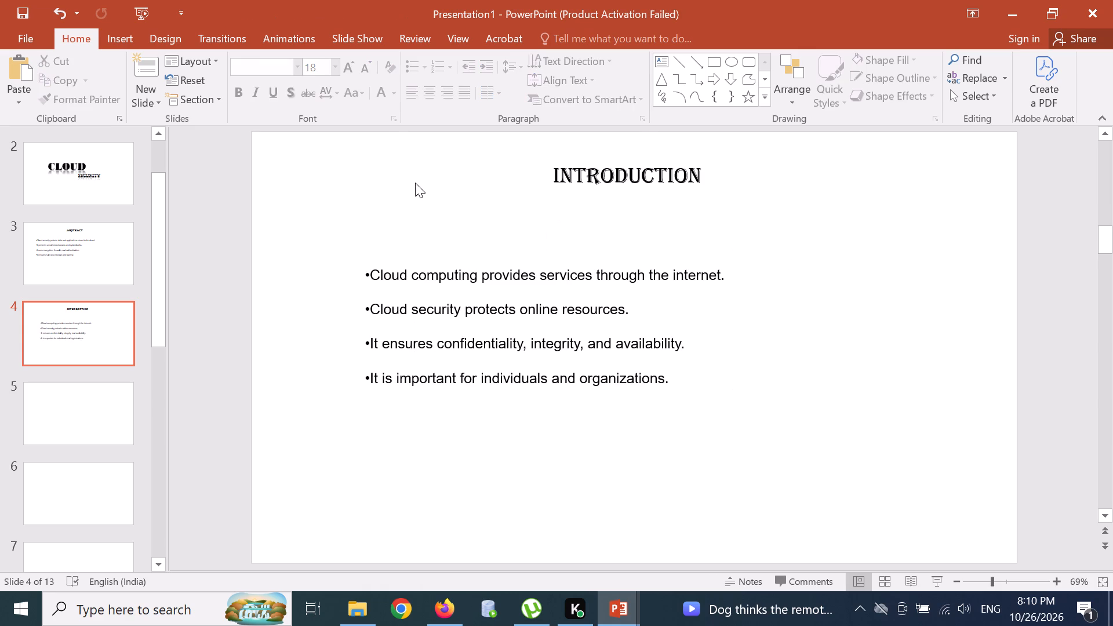
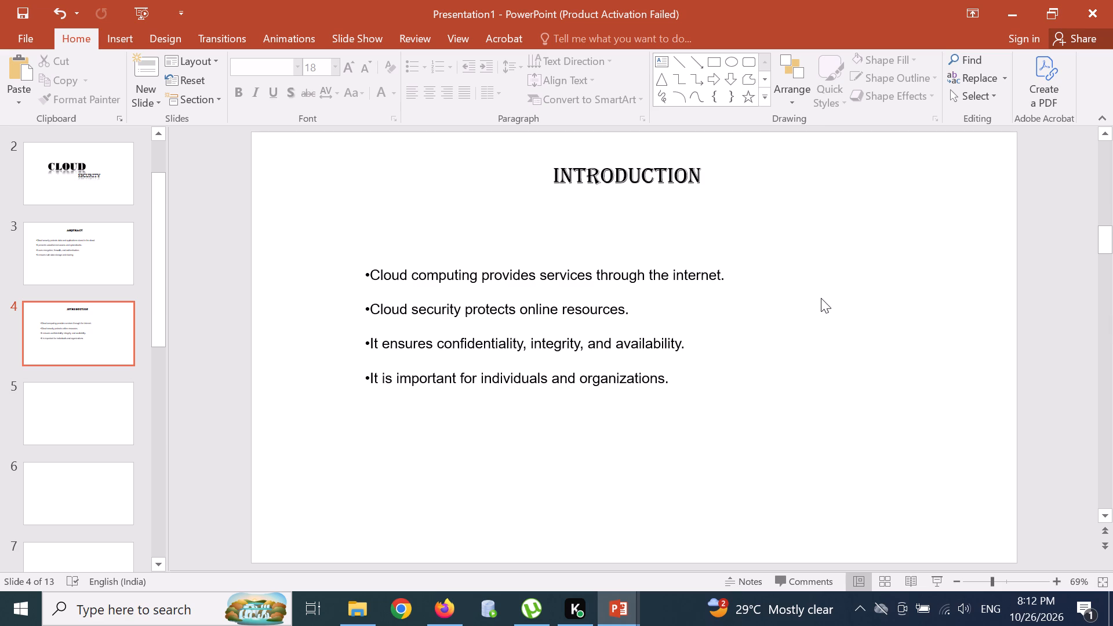
scroll(380, 255, "down", 1)
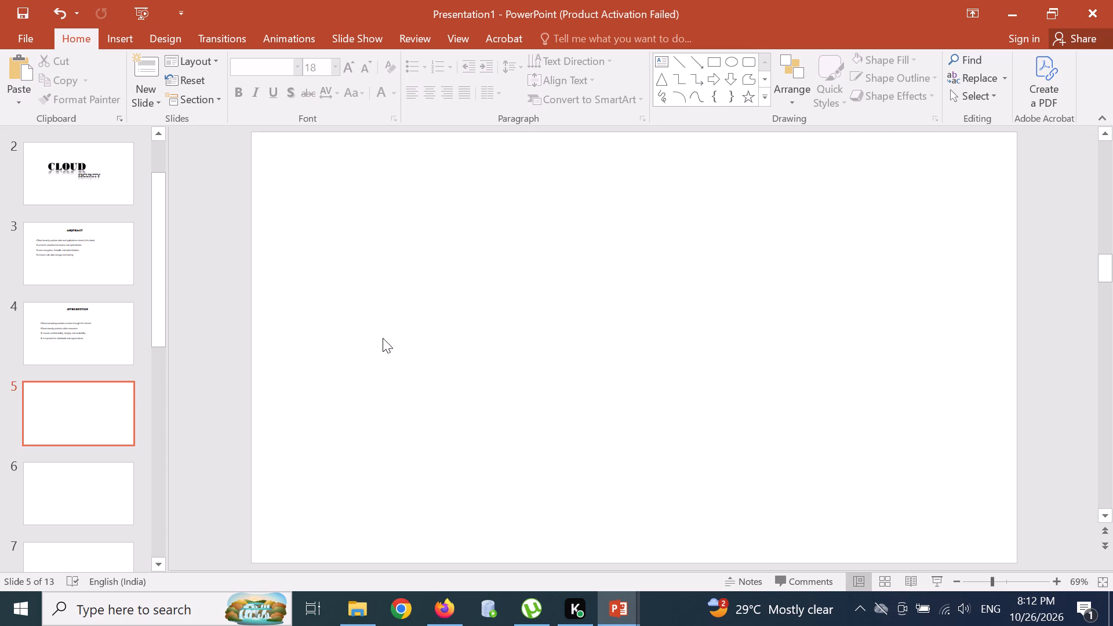
key("ctrl+v")
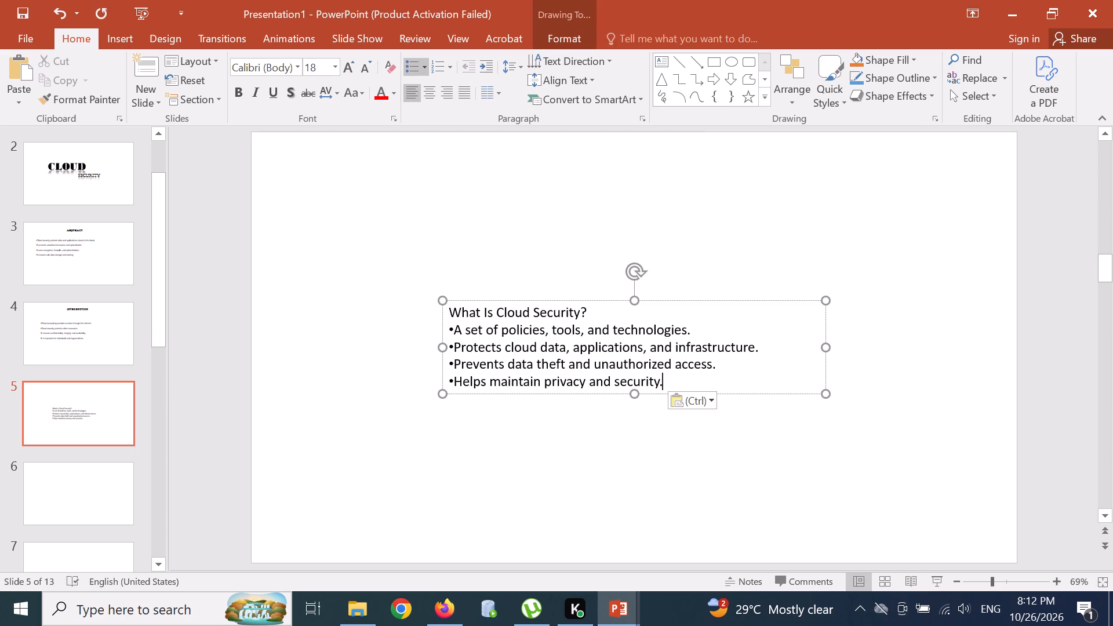
Make the "What Is Cloud Security?" heading on slide 5 bold and set its font to Algerian.
left_click_drag(589, 315, 459, 309)
left_click(470, 287)
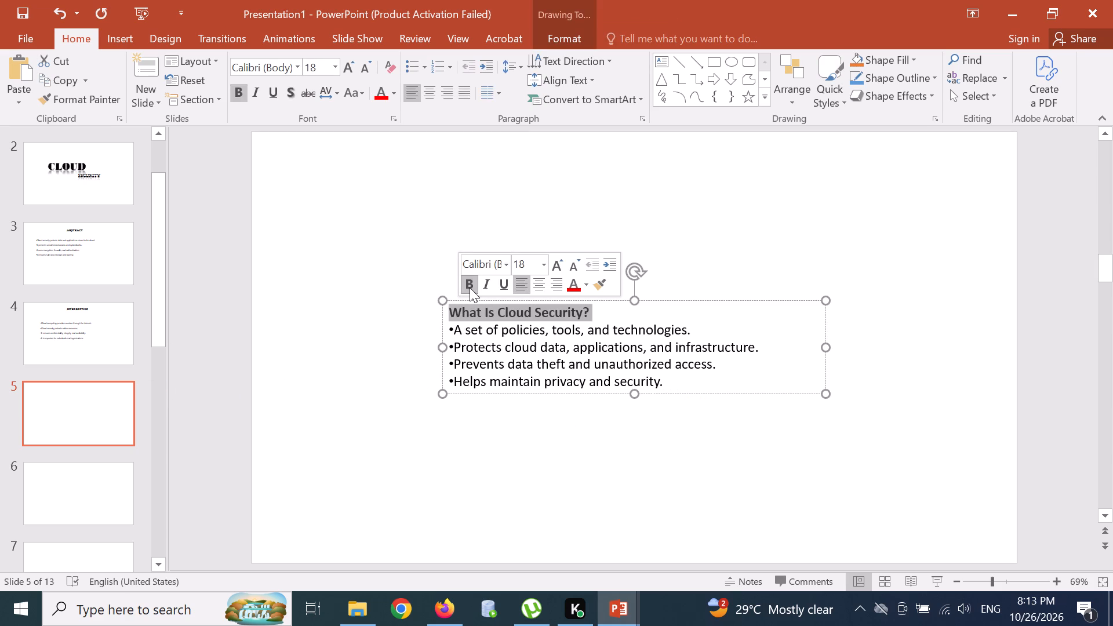
left_click(296, 66)
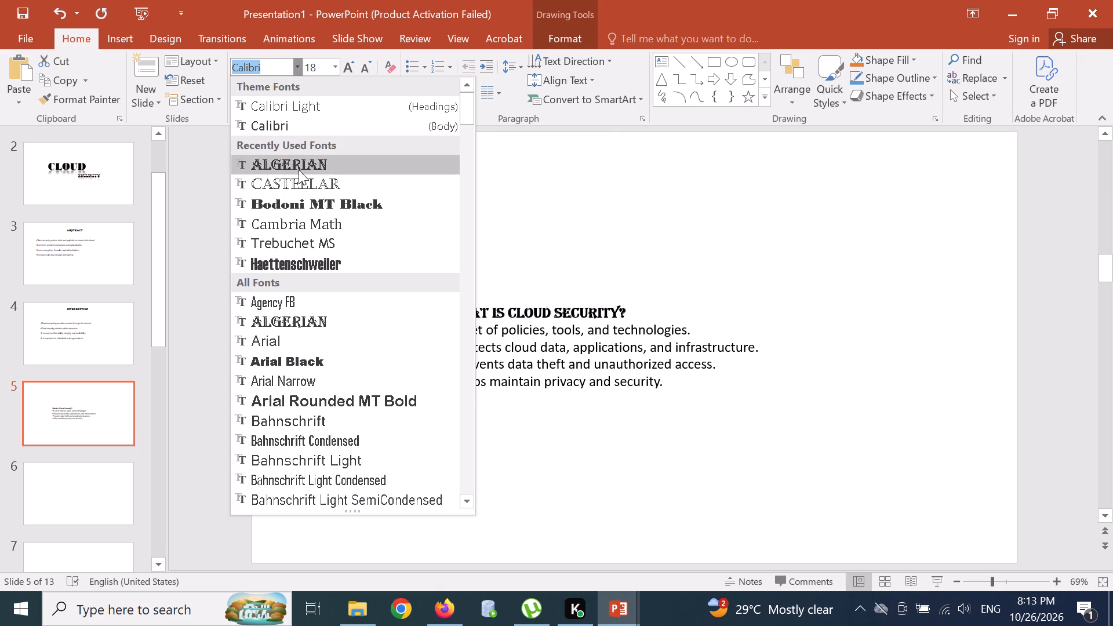
left_click(299, 170)
left_click(517, 174)
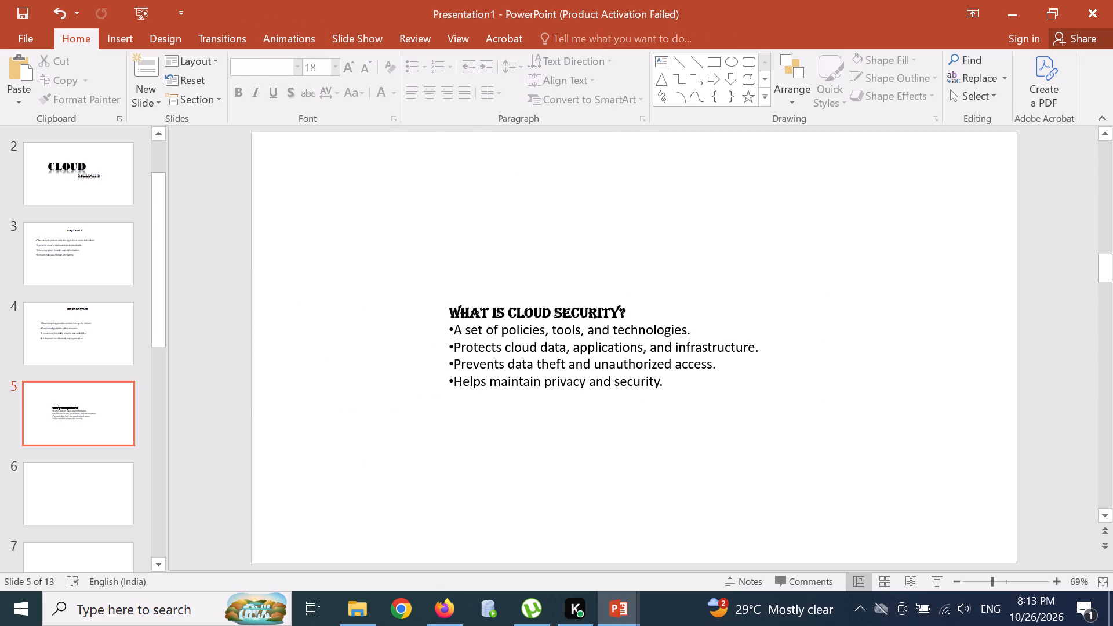
Set the line spacing of the four bullet points under "What Is Cloud Security?" to 2.0.
left_click_drag(661, 382, 591, 374)
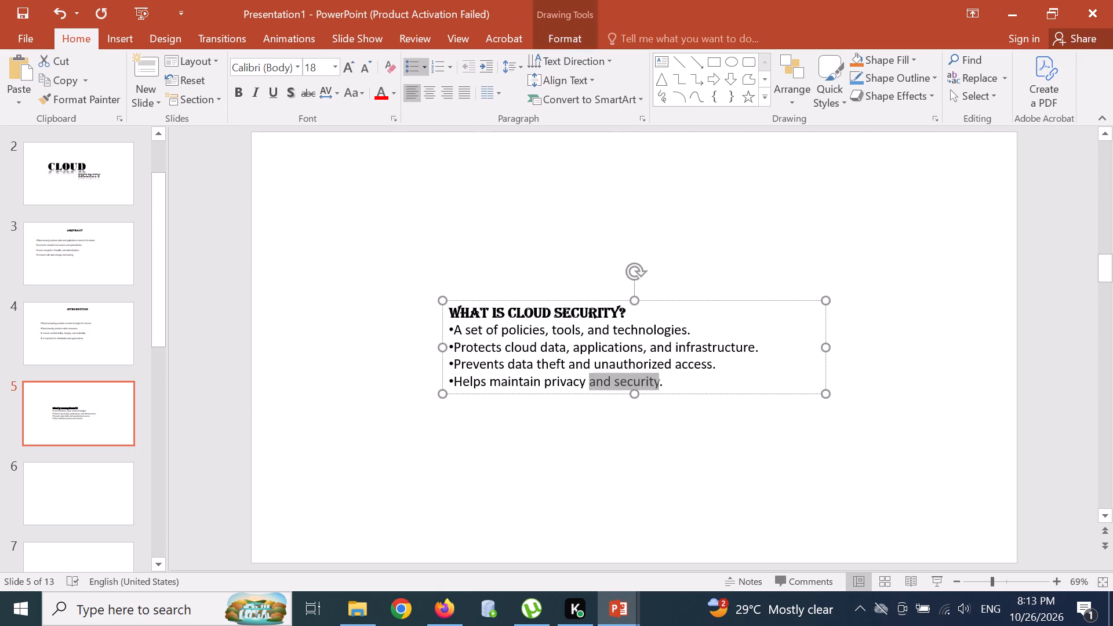
left_click_drag(591, 374, 562, 366)
left_click(688, 385)
left_click_drag(681, 388, 625, 380)
left_click_drag(625, 380, 453, 333)
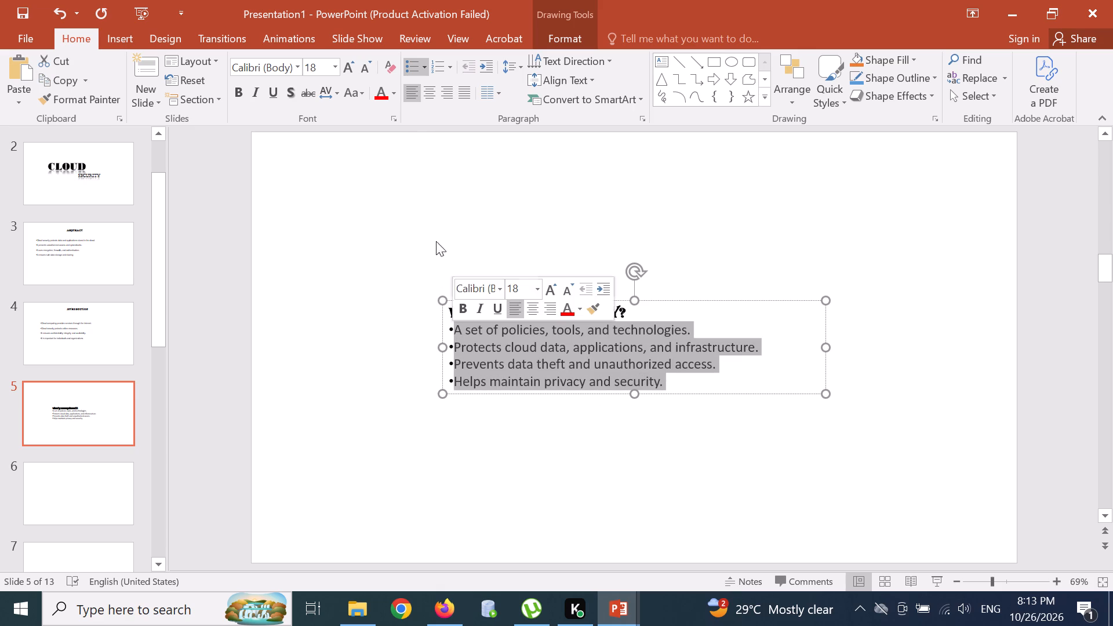
left_click(518, 65)
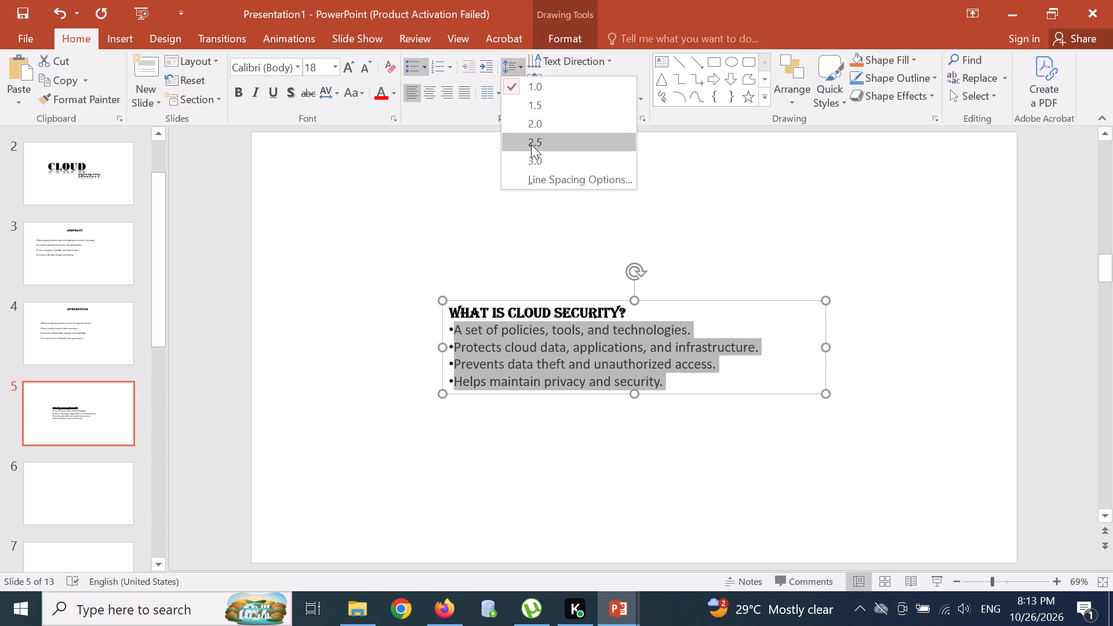
left_click(539, 127)
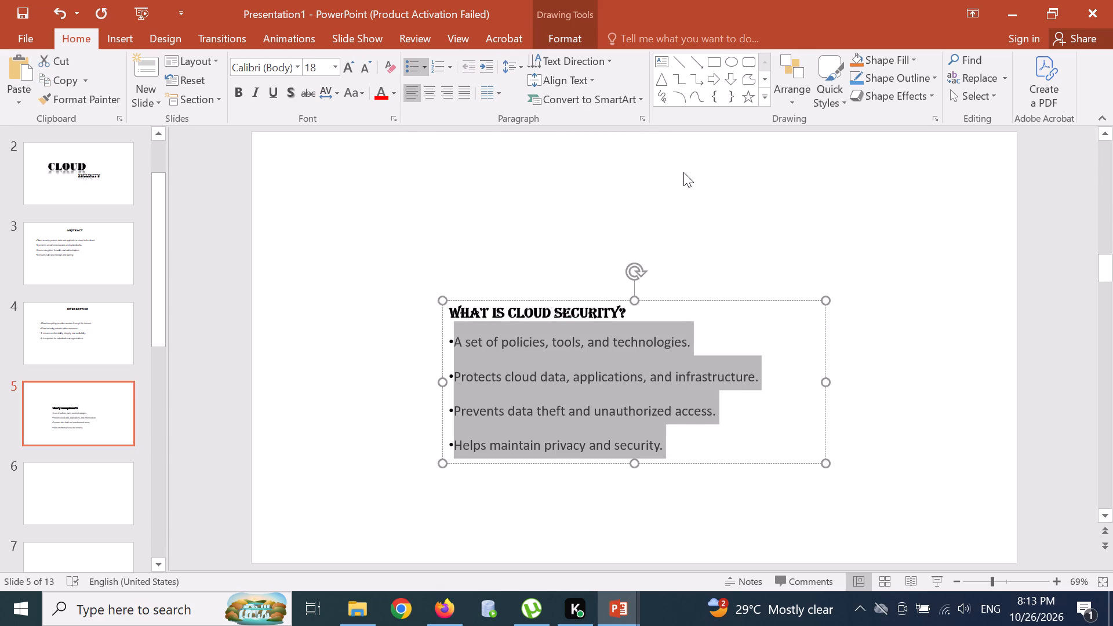
left_click(683, 172)
Move the slide 5 text box up and slightly left so the text sits higher and roughly centred on the slide.
left_click(573, 308)
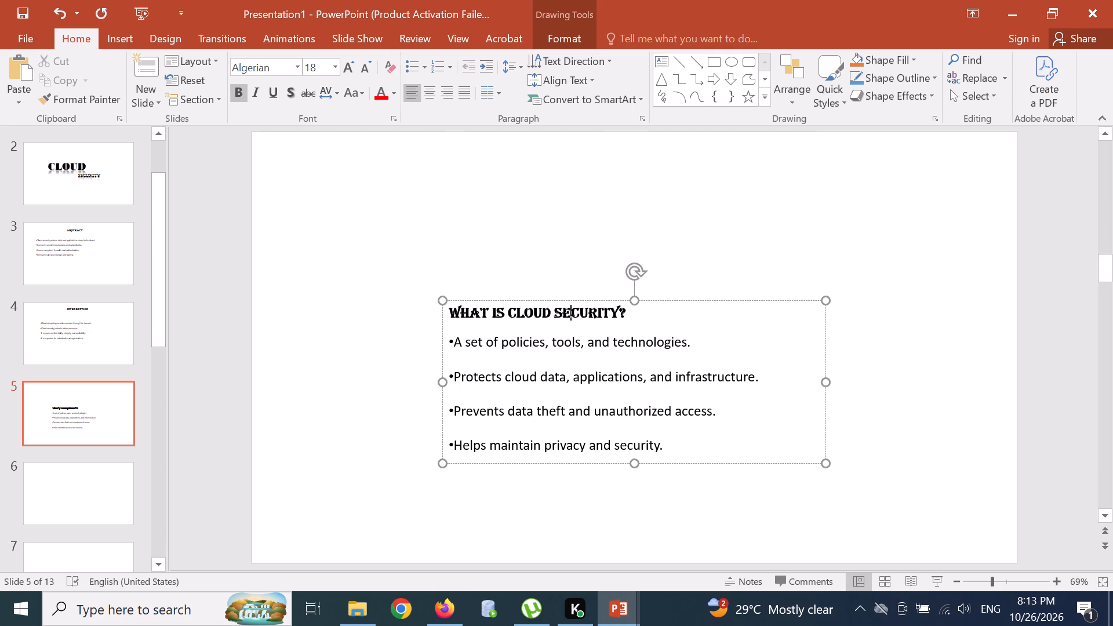
left_click_drag(572, 298, 515, 237)
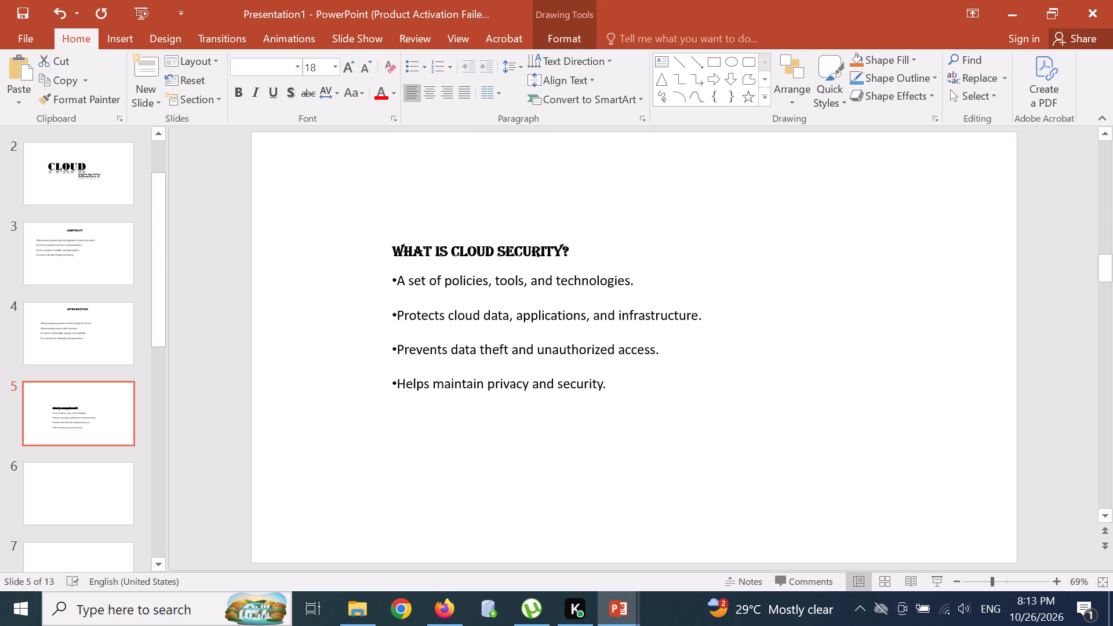
left_click_drag(515, 237, 552, 238)
left_click(681, 217)
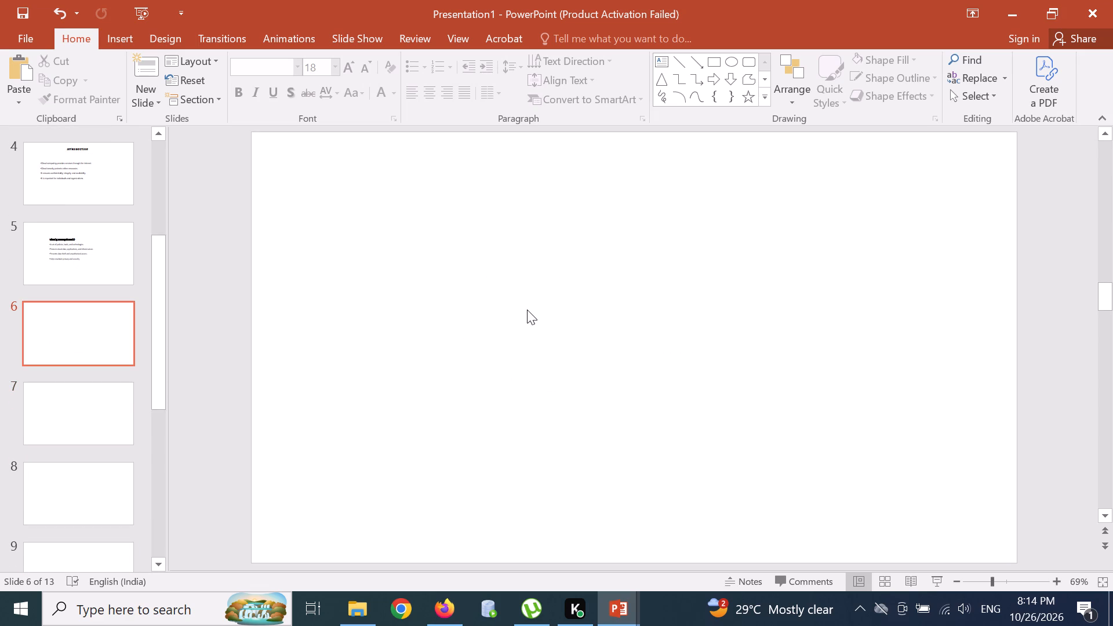
key("ctrl+v")
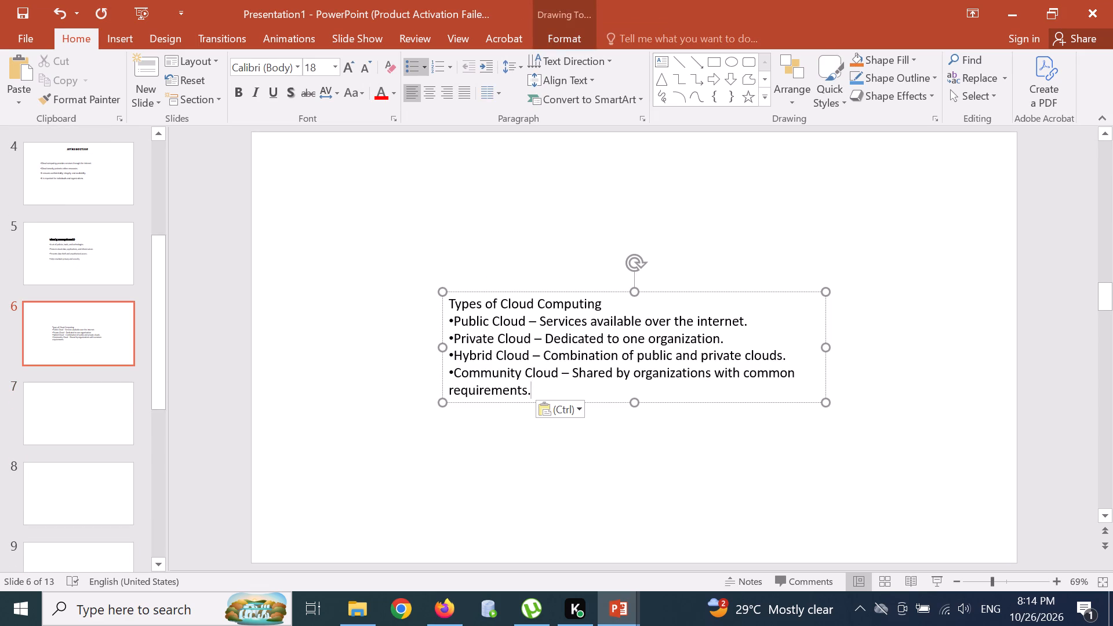
Format the "Types of Cloud Computing" heading on slide 6 as bold, size 28, in the Algerian font.
left_click_drag(602, 305, 465, 312)
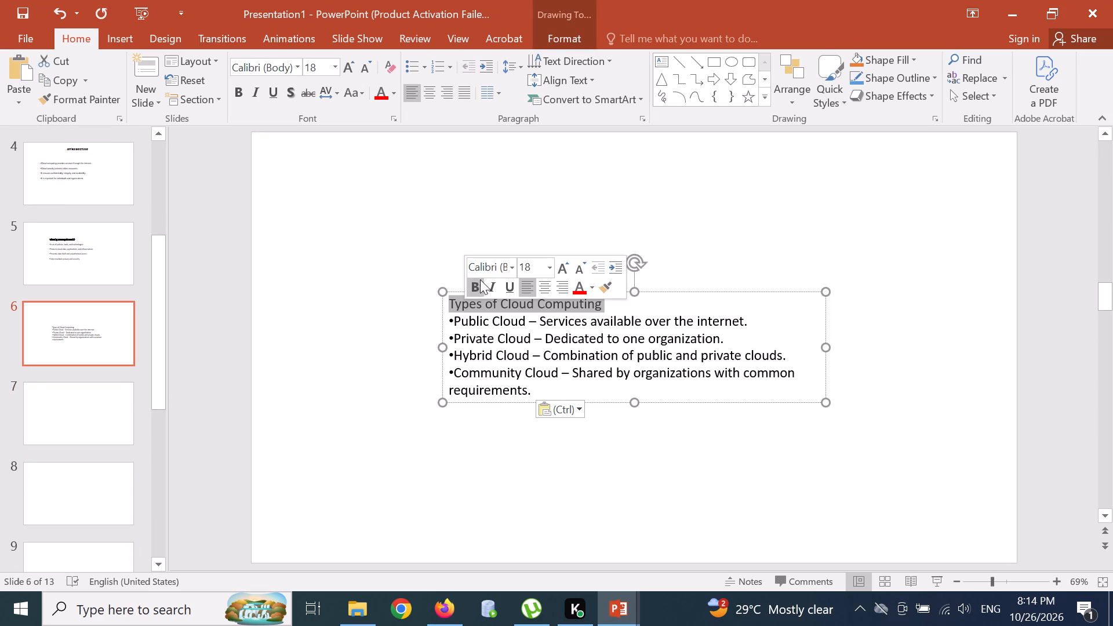
left_click(481, 287)
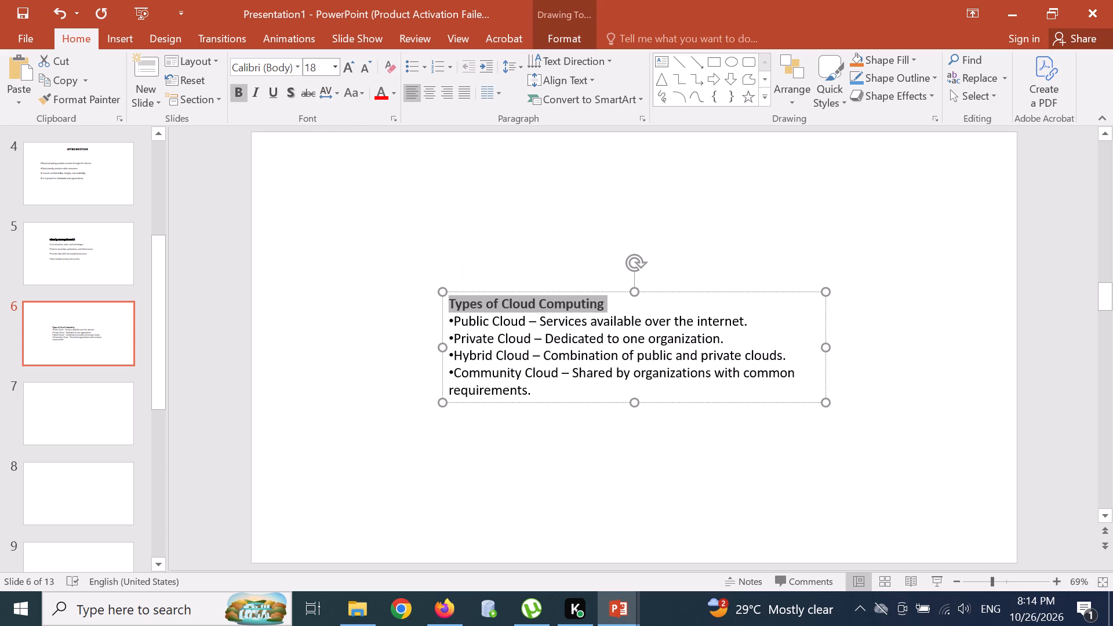
left_click(336, 69)
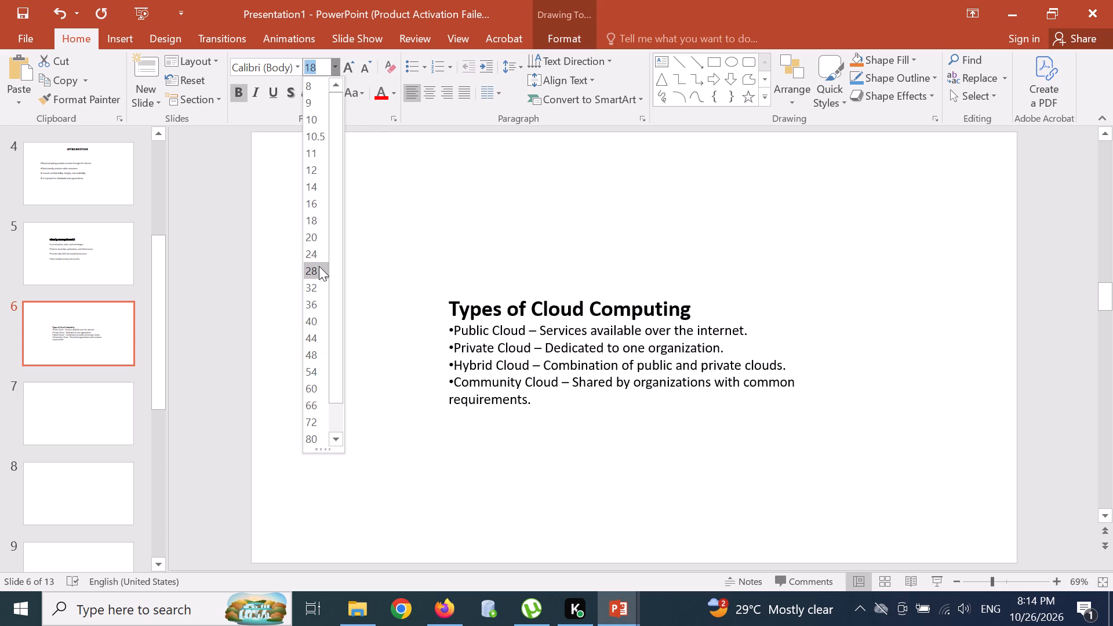
left_click(319, 266)
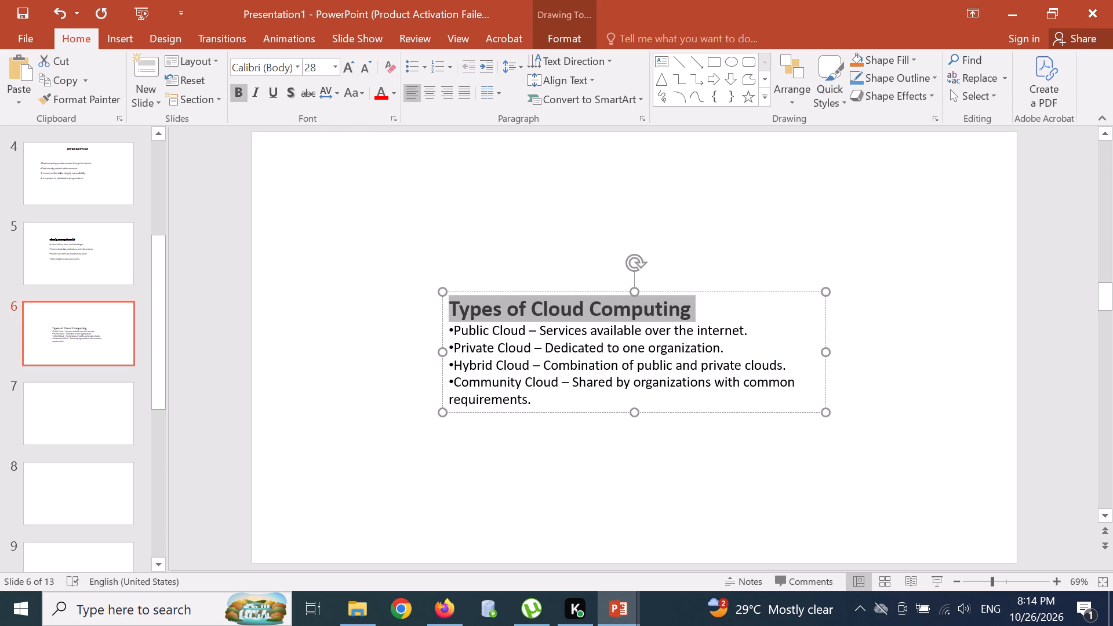
left_click(297, 72)
left_click(297, 168)
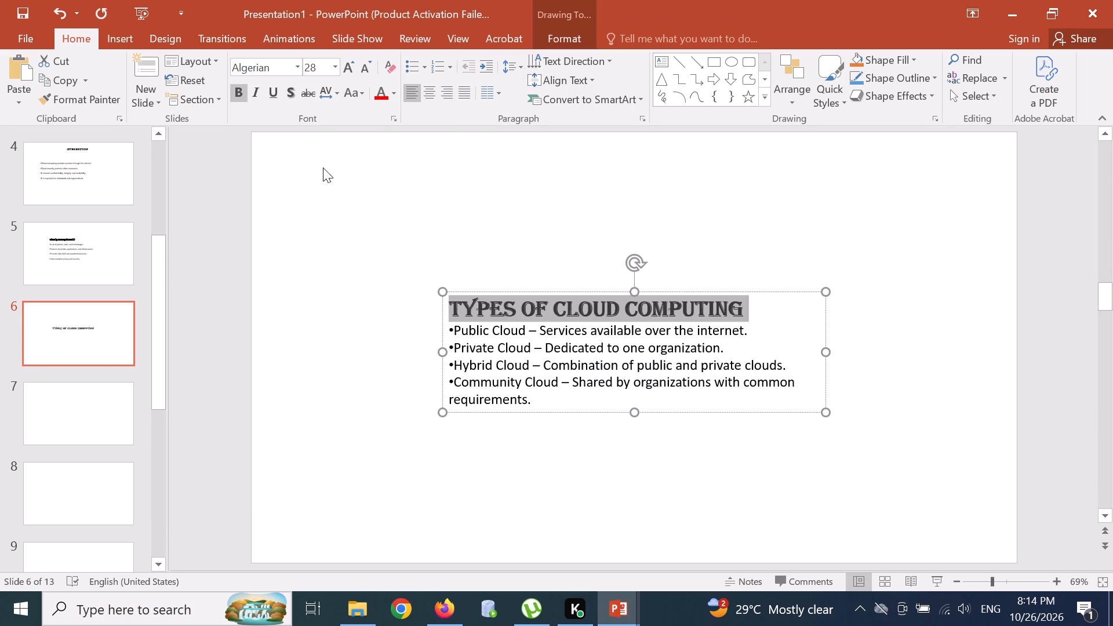
Set the line spacing of the four cloud type bullet points on slide 6 to 2.0.
left_click_drag(556, 405, 472, 327)
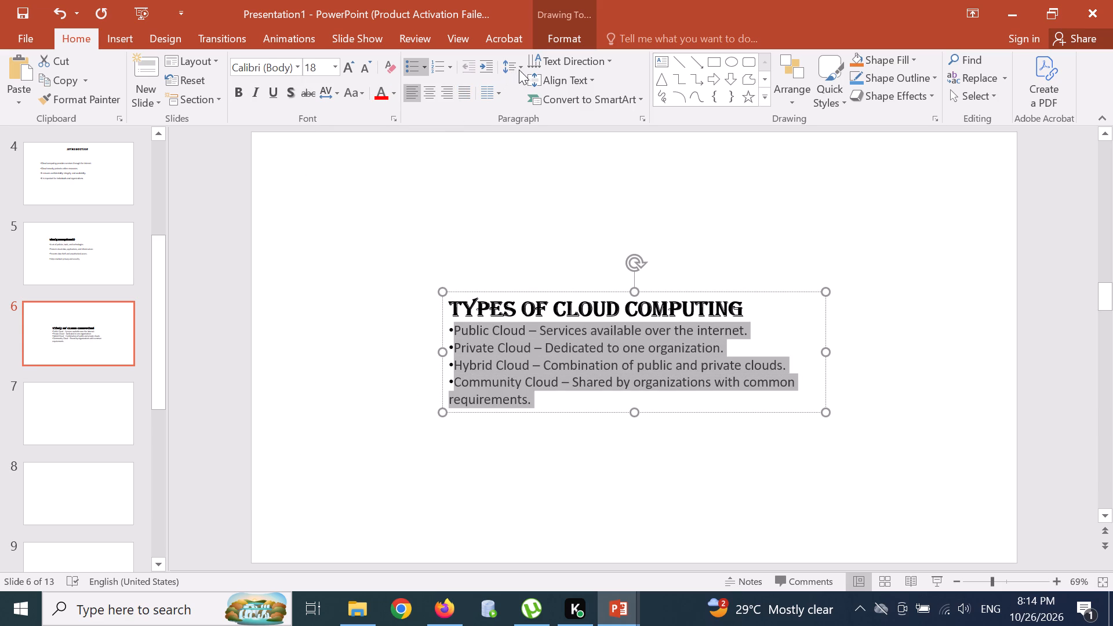
left_click(519, 70)
left_click(537, 126)
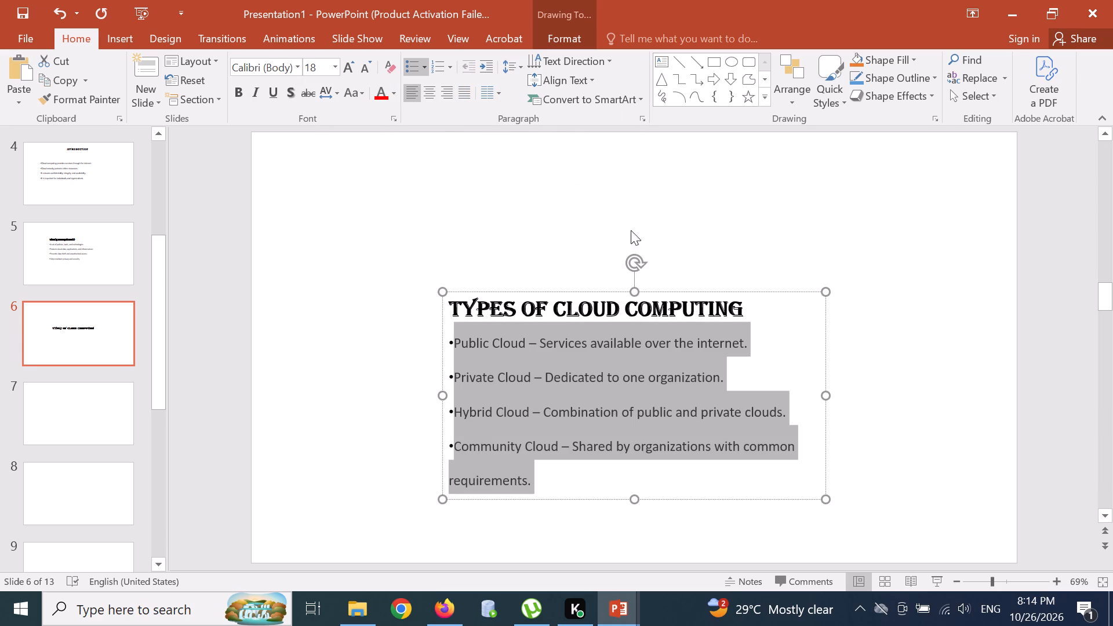
Move the slide 6 text box up and very slightly left, nearer the slide's vertical centre.
left_click_drag(583, 291, 574, 237)
left_click(722, 188)
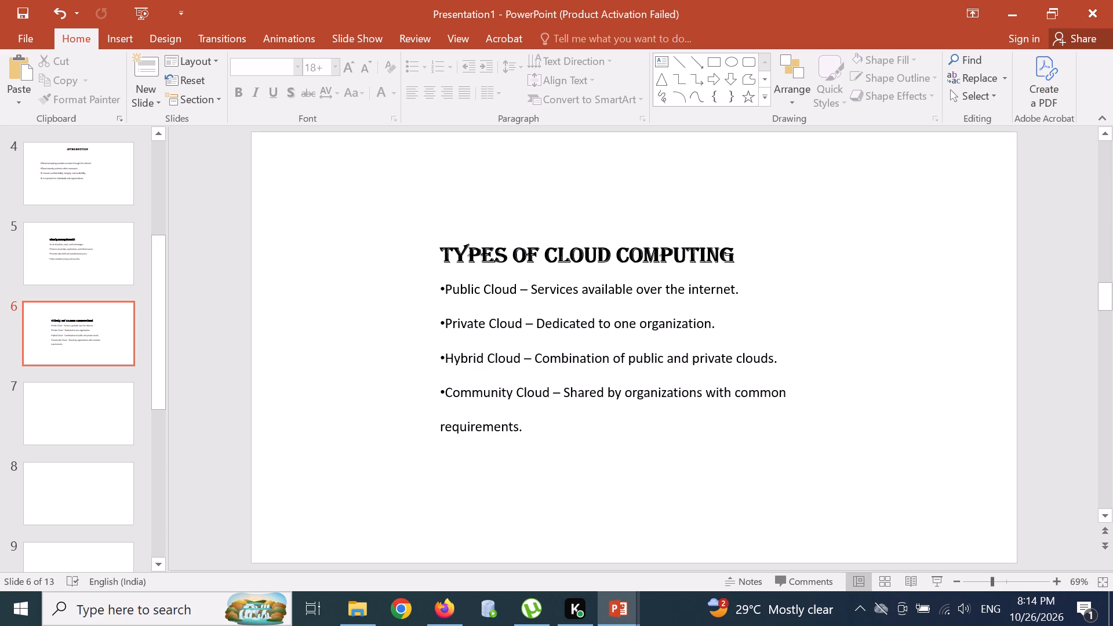
Bold the names Public Cloud, Private Cloud, Hybrid Cloud and Community Cloud at the start of slide 6's four bullets.
left_click_drag(517, 291, 448, 288)
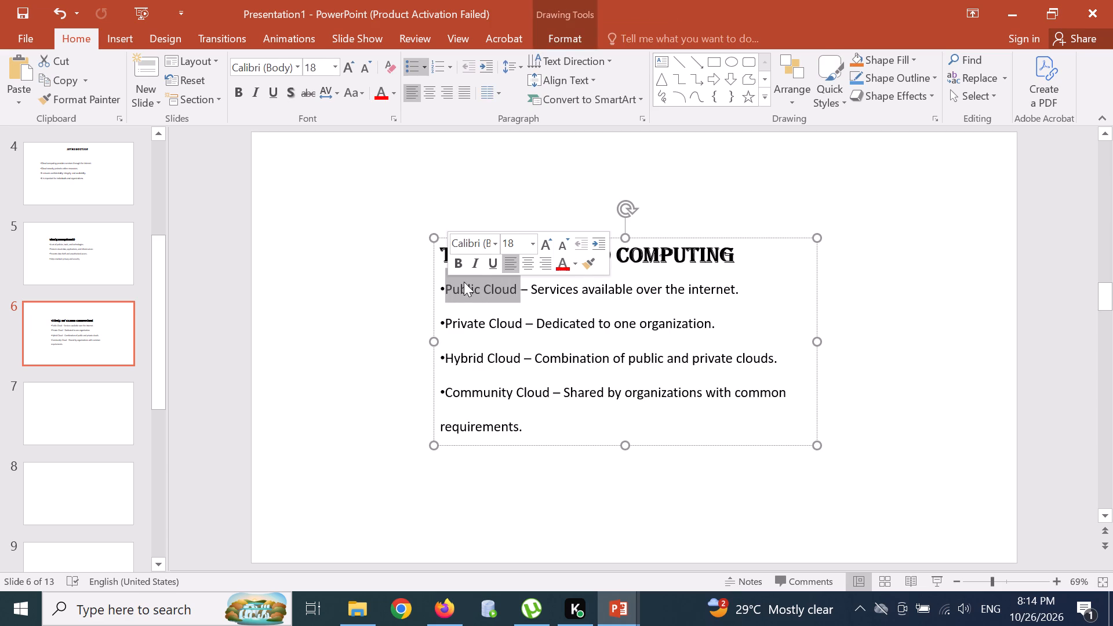
left_click(464, 267)
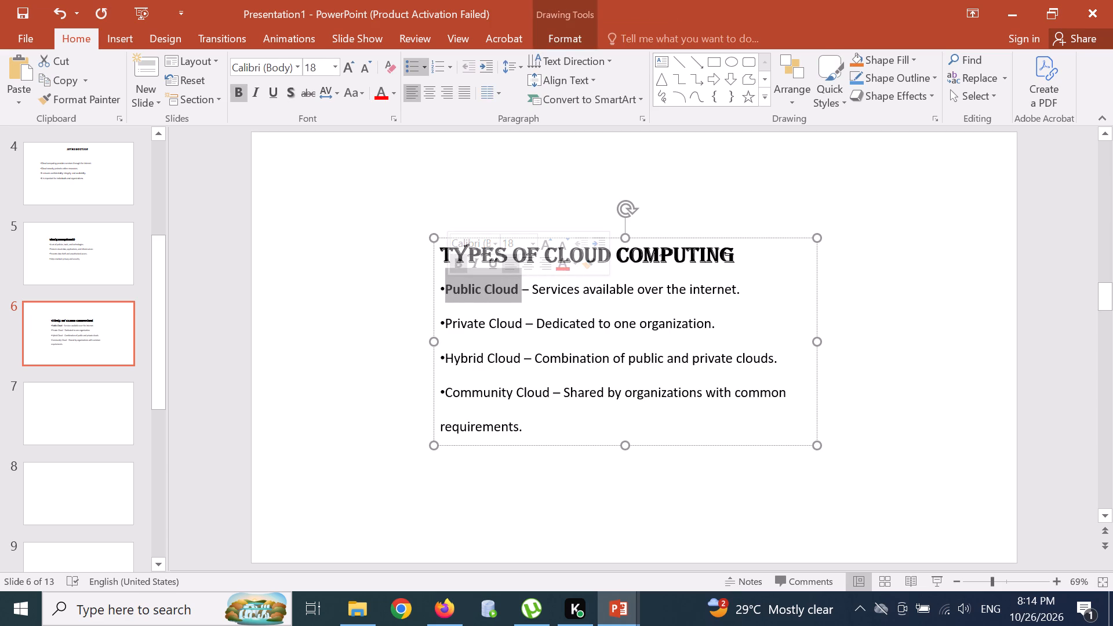
left_click_drag(522, 324, 470, 327)
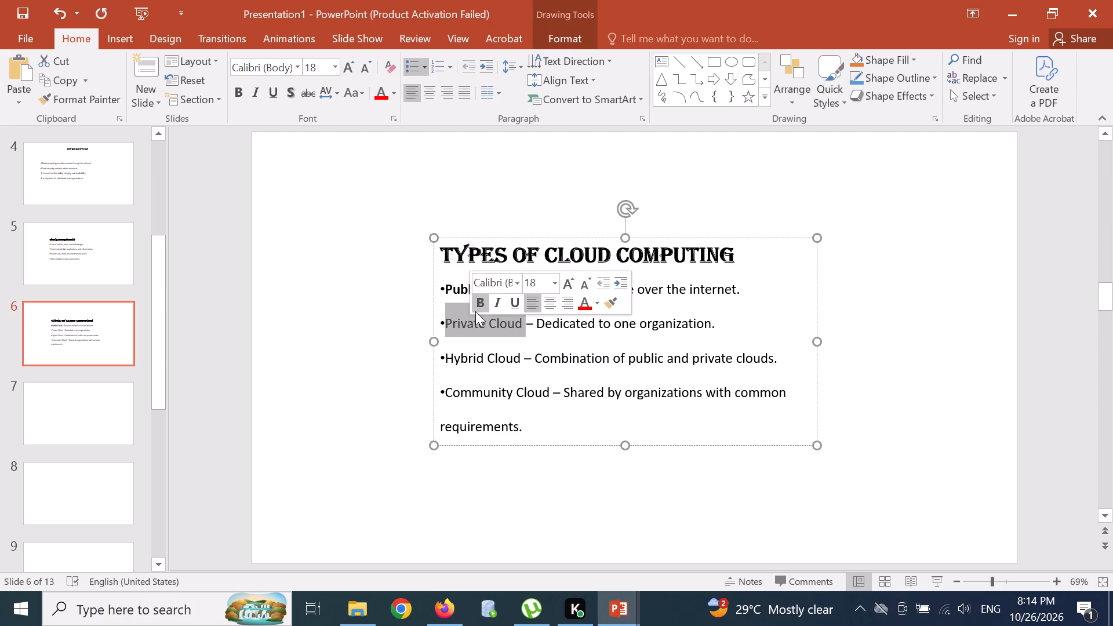
left_click(477, 310)
left_click_drag(520, 358, 503, 361)
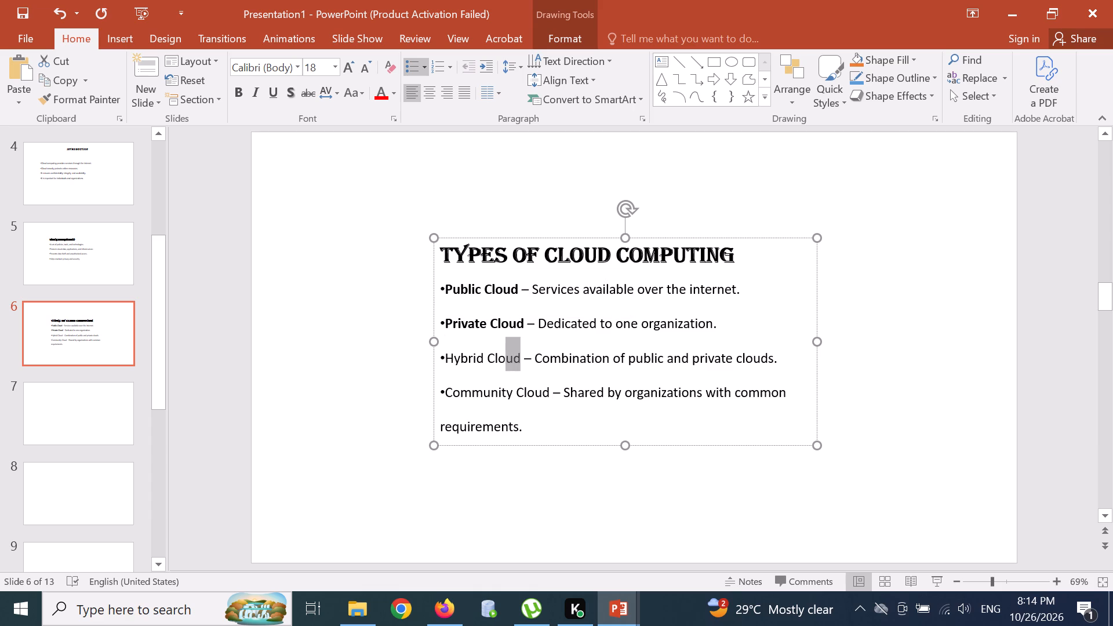
left_click_drag(503, 361, 465, 362)
left_click(472, 336)
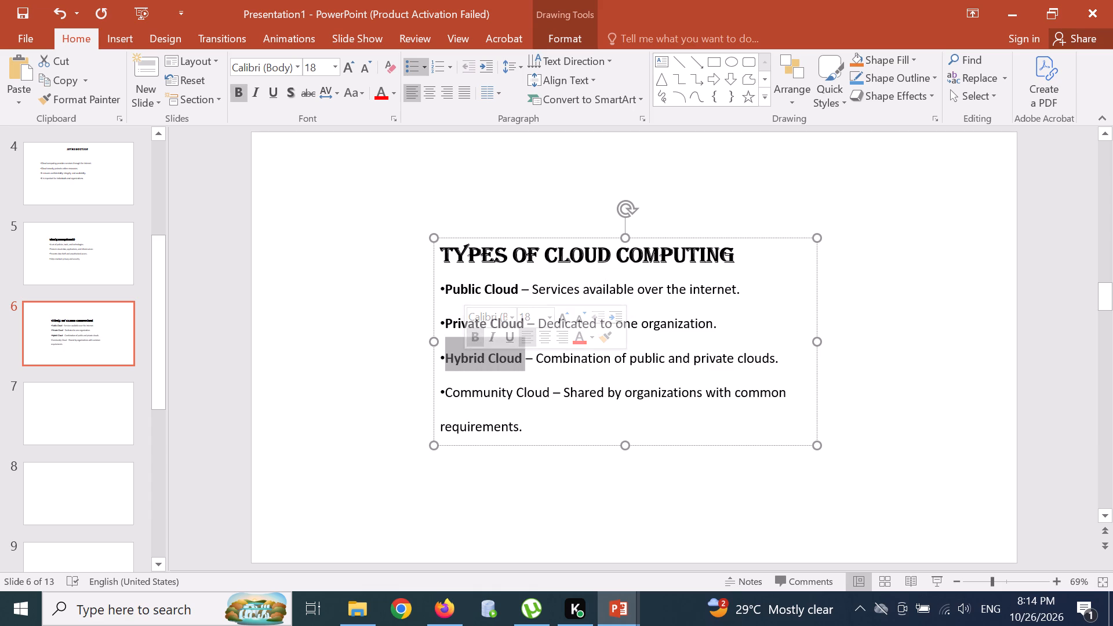
left_click_drag(551, 392, 490, 390)
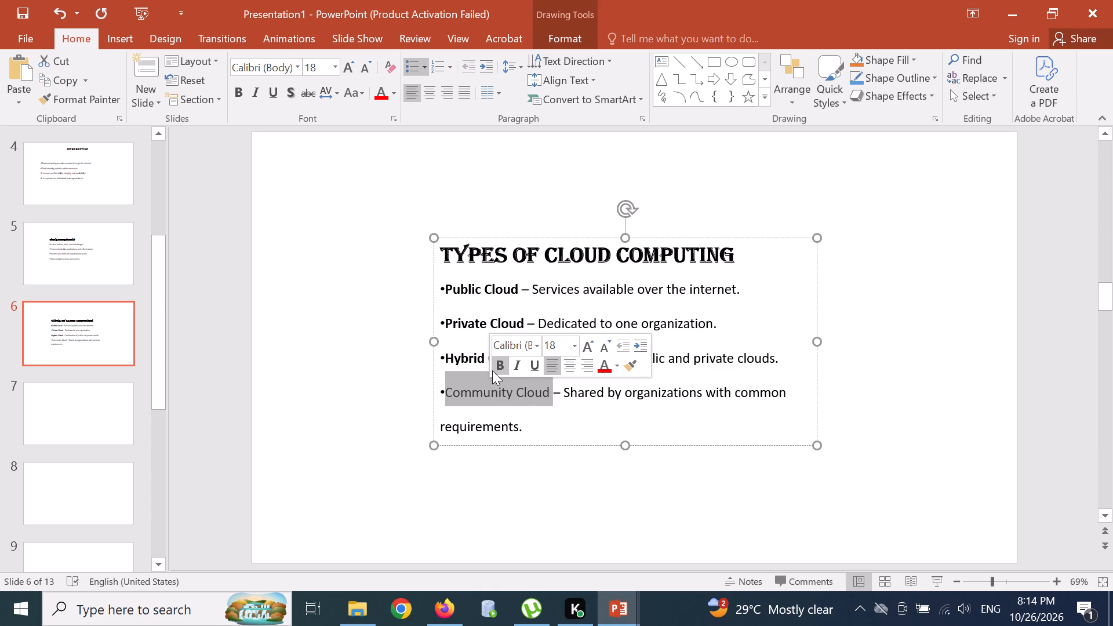
left_click(493, 367)
left_click(382, 346)
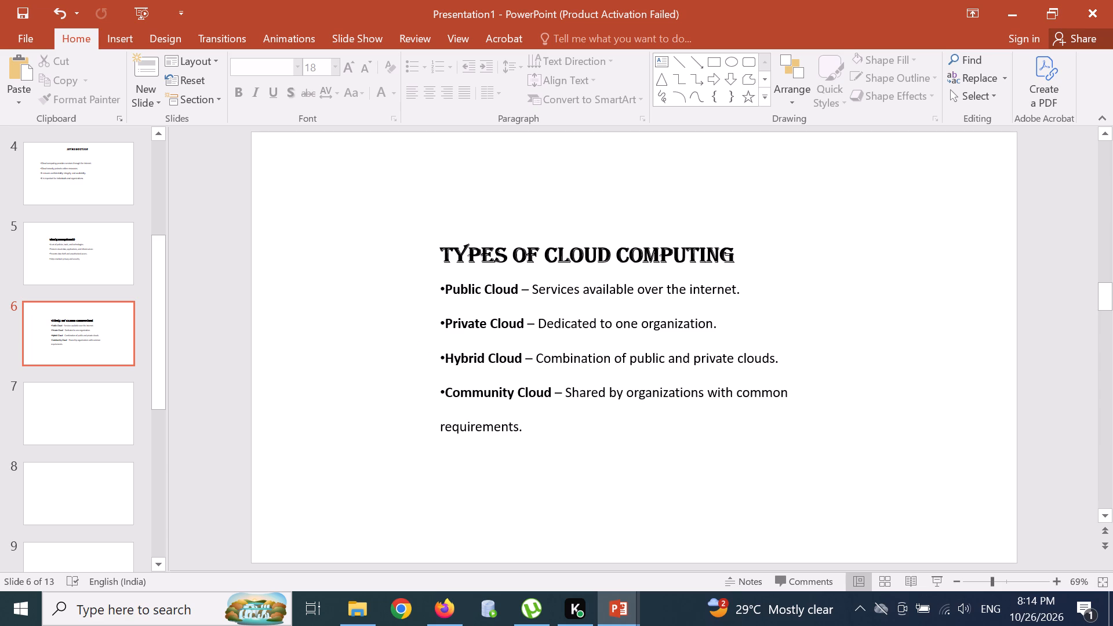
Copy the "Advantages of Cloud Security" heading and its five bullets from ChatGPT in Firefox onto blank slide 7 in PowerPoint.
scroll(461, 338, "down", 1)
key("alt+Tab")
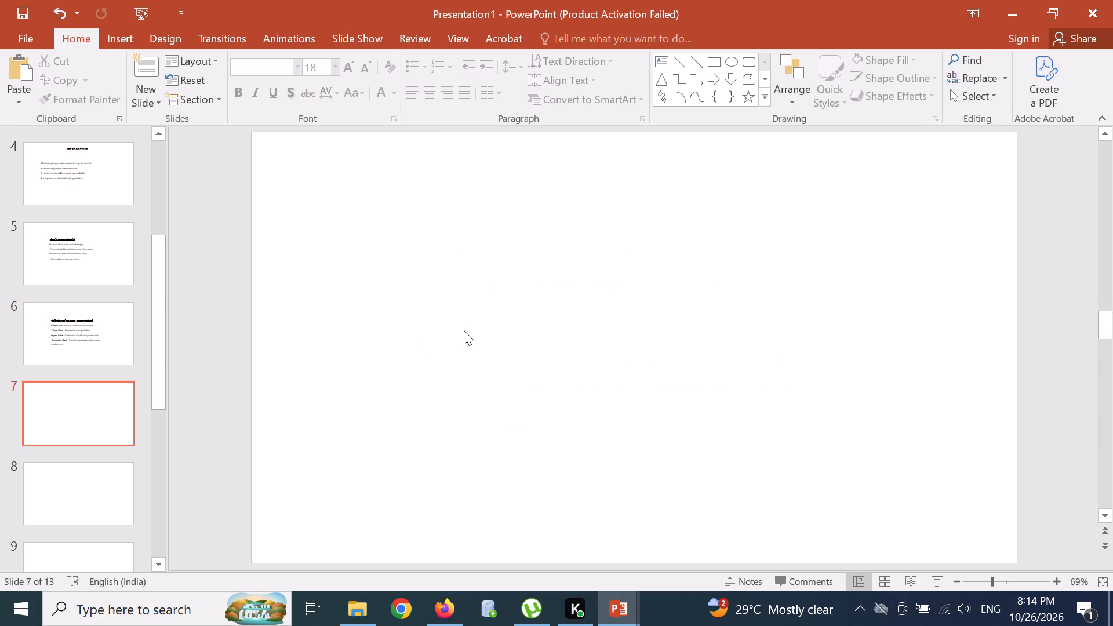
scroll(462, 332, "down", 1)
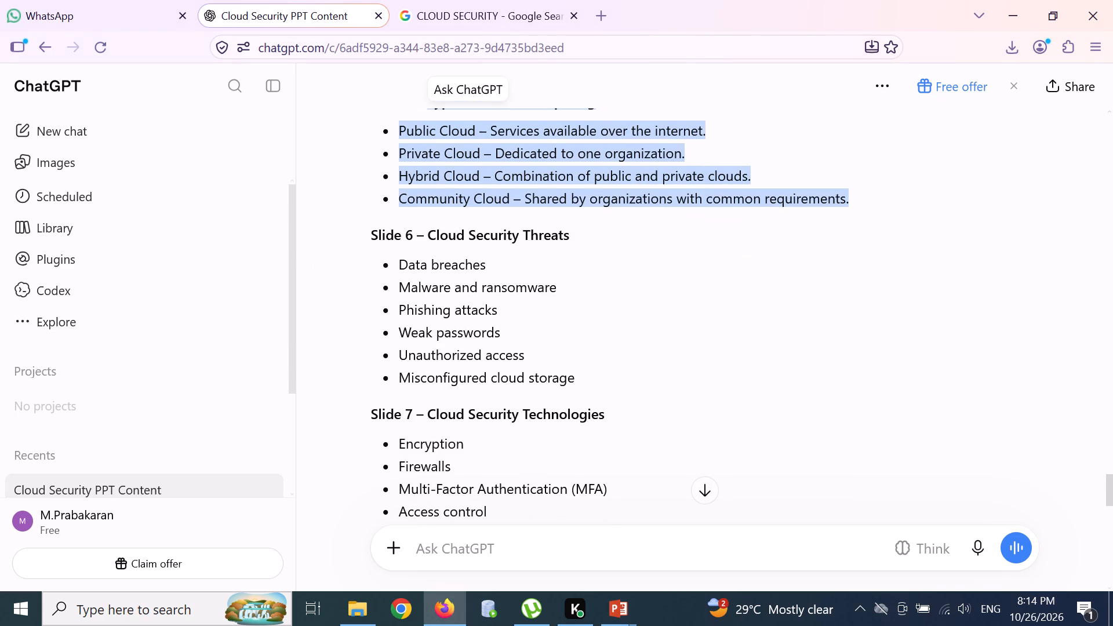
left_click_drag(574, 381, 445, 238)
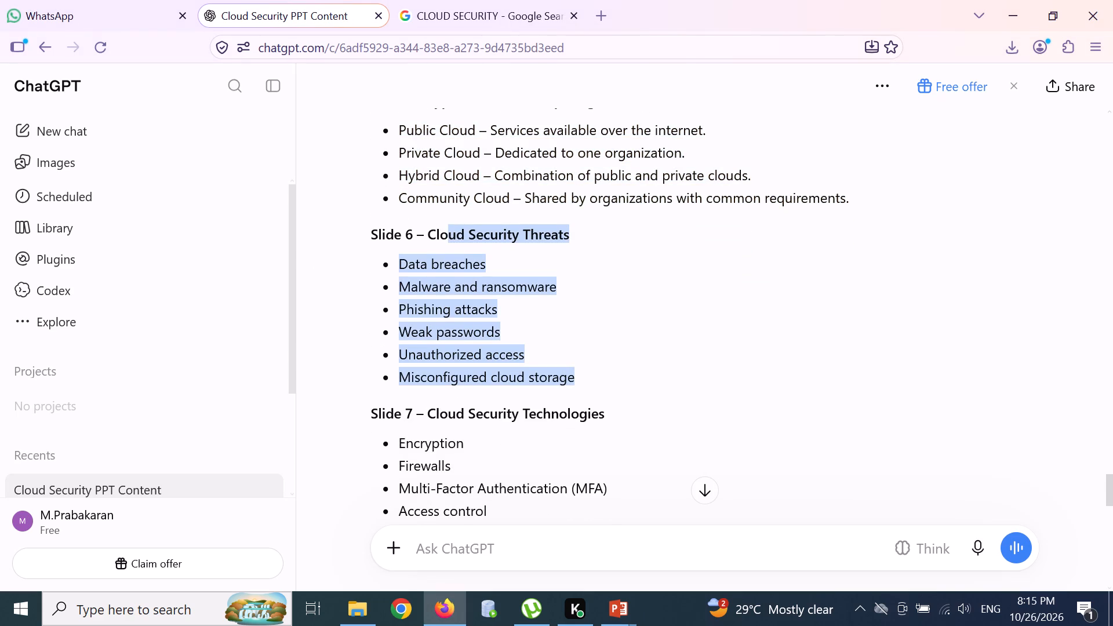
left_click_drag(445, 238, 430, 238)
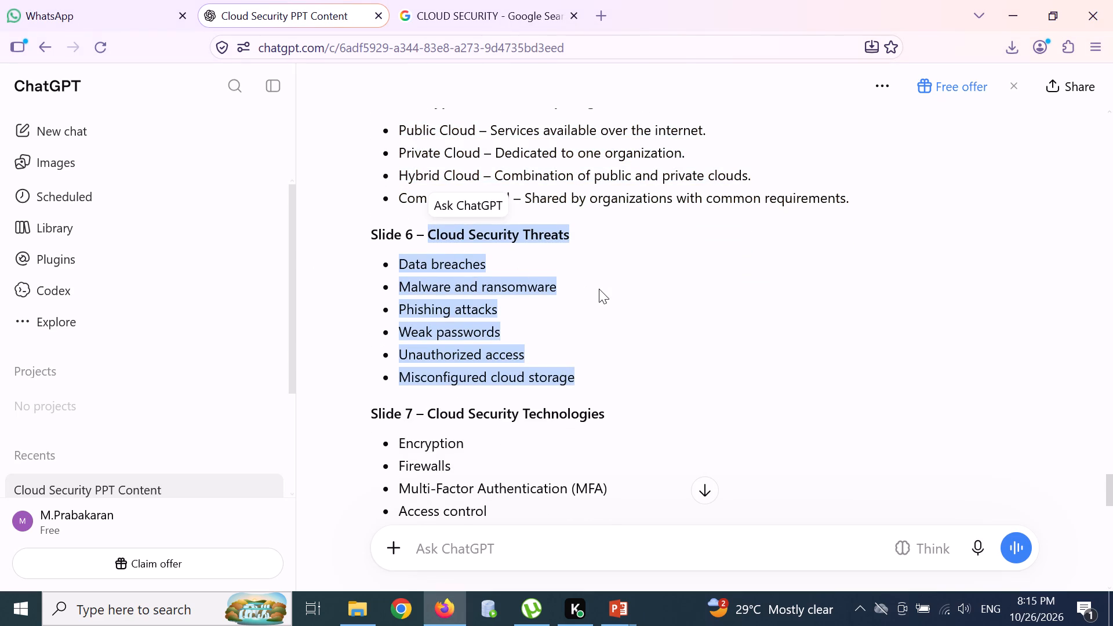
left_click(599, 289)
scroll(613, 329, "down", 2)
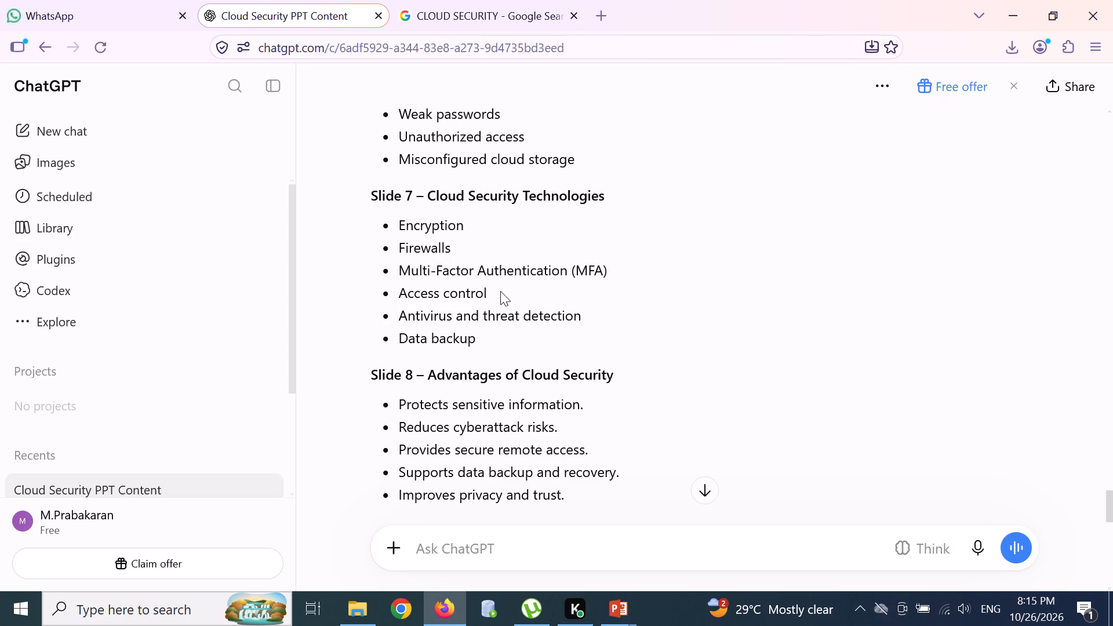
scroll(496, 287, "down", 1)
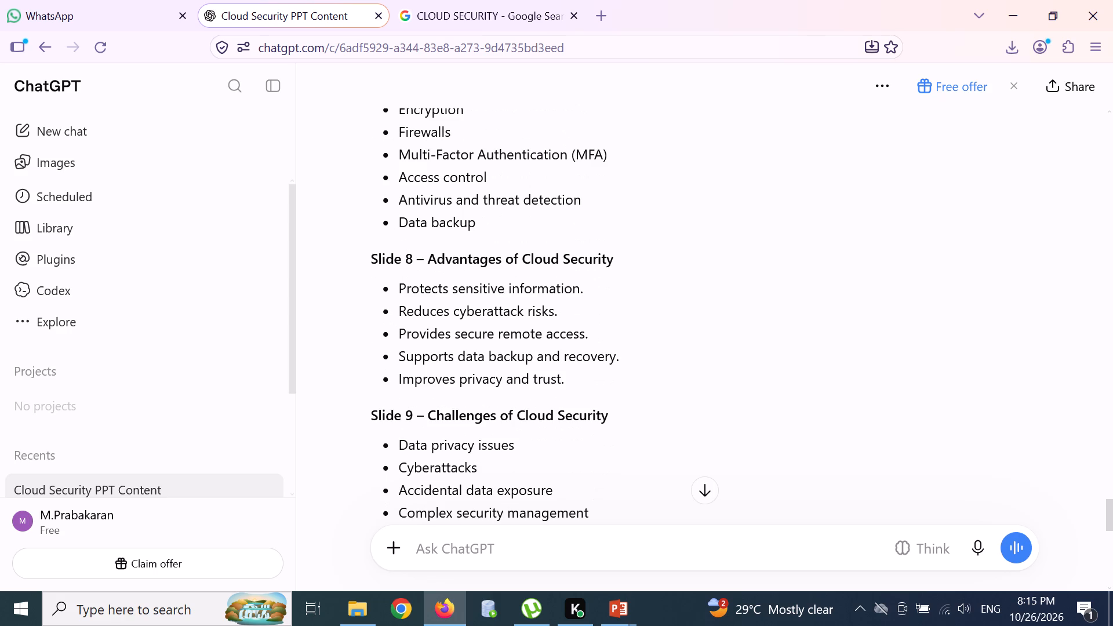
scroll(496, 286, "down", 1)
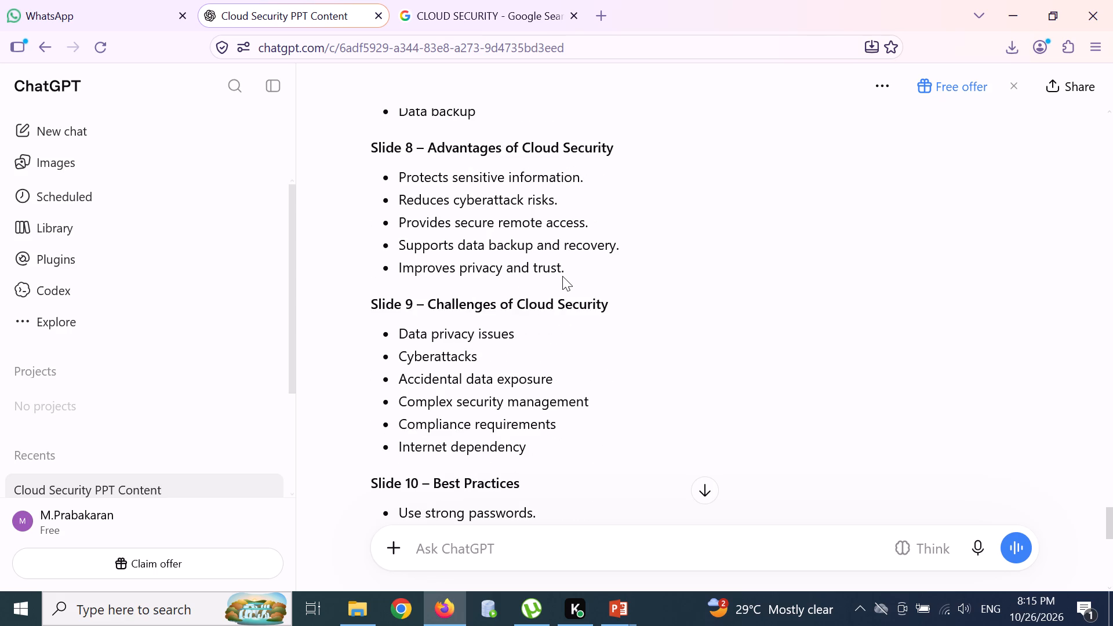
left_click_drag(569, 267, 419, 147)
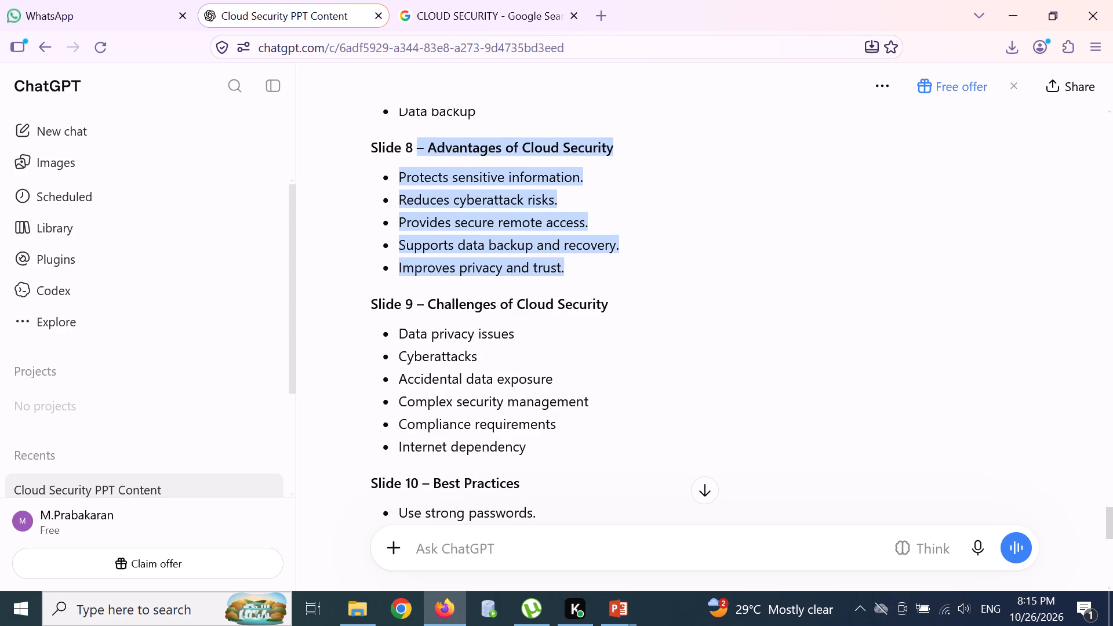
left_click_drag(419, 147, 426, 147)
key("ctrl+c")
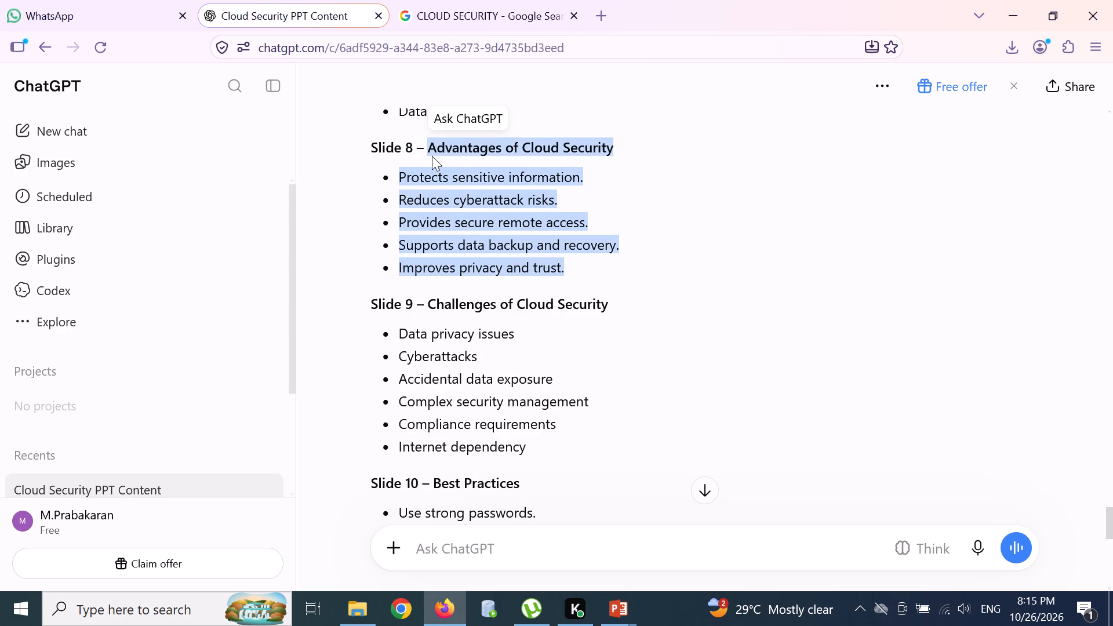
key("alt+Tab")
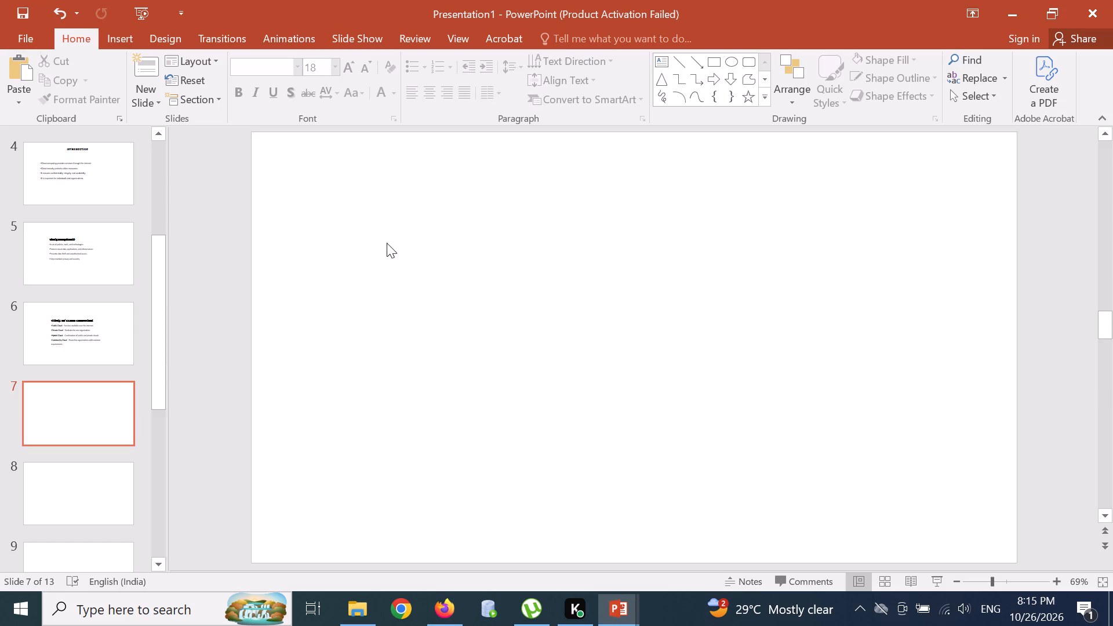
key("ctrl+v")
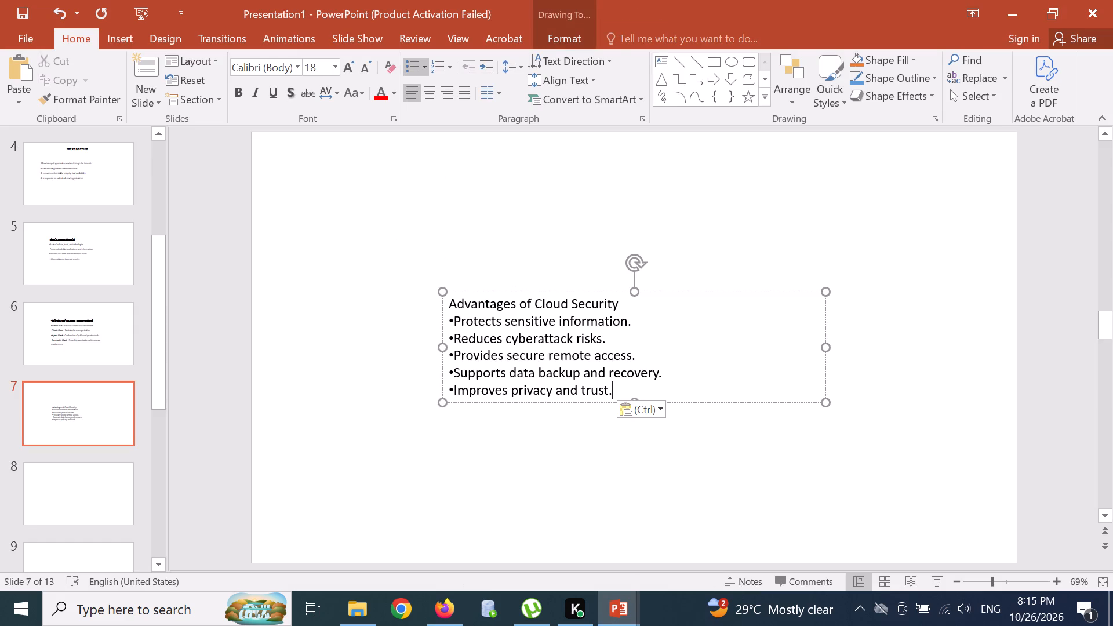
Format the "Advantages of Cloud Security" heading on slide 7 as size 28 in the Algerian font.
left_click_drag(617, 309, 488, 310)
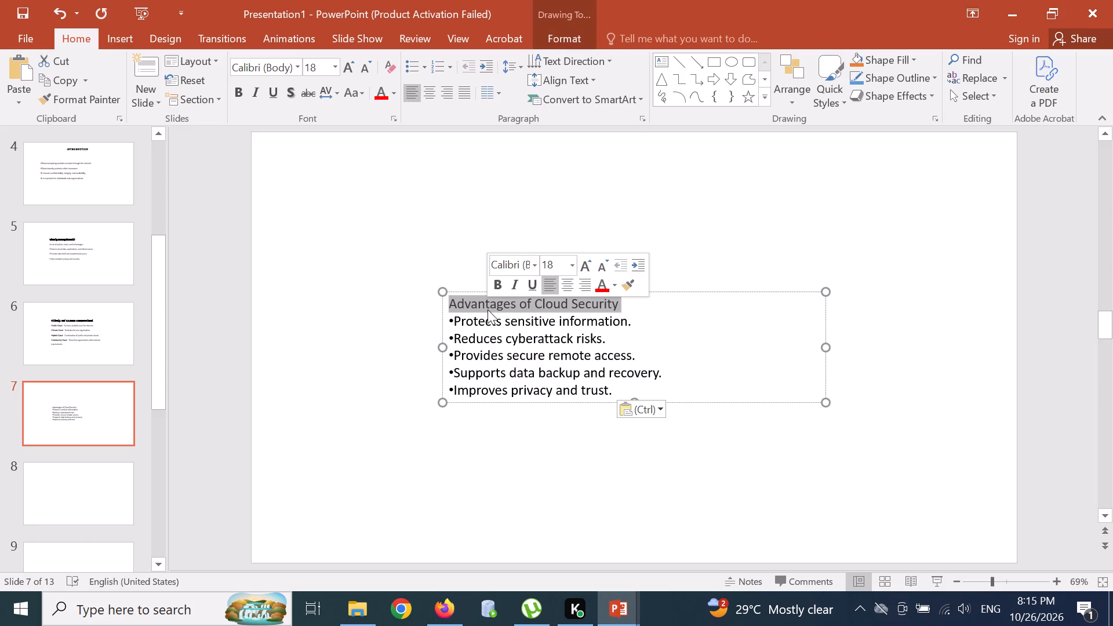
left_click(573, 267)
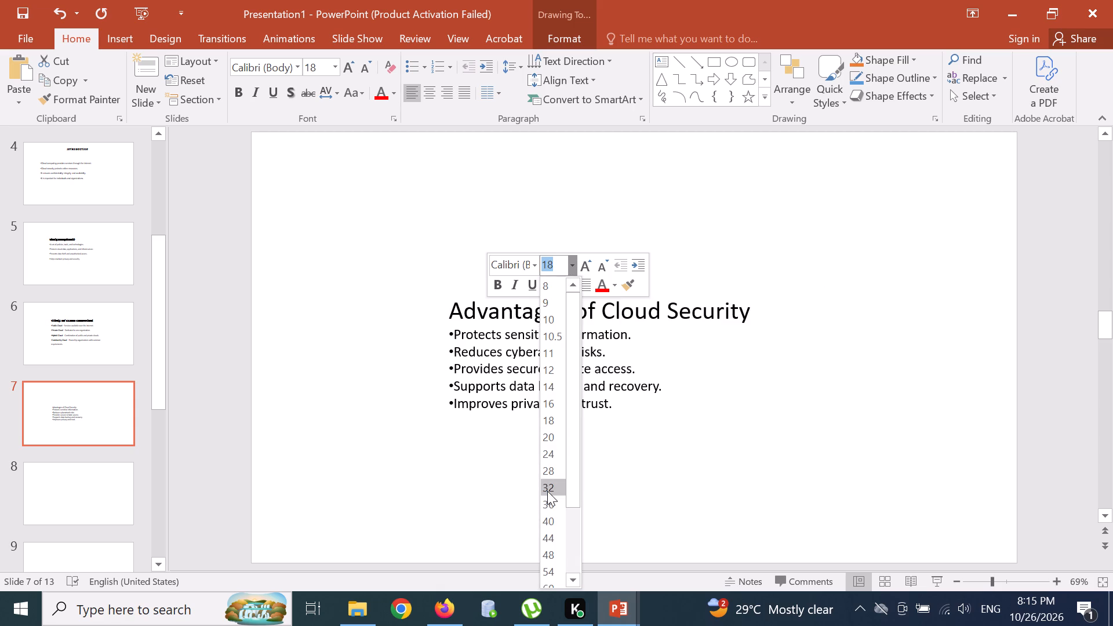
left_click(547, 472)
left_click(535, 271)
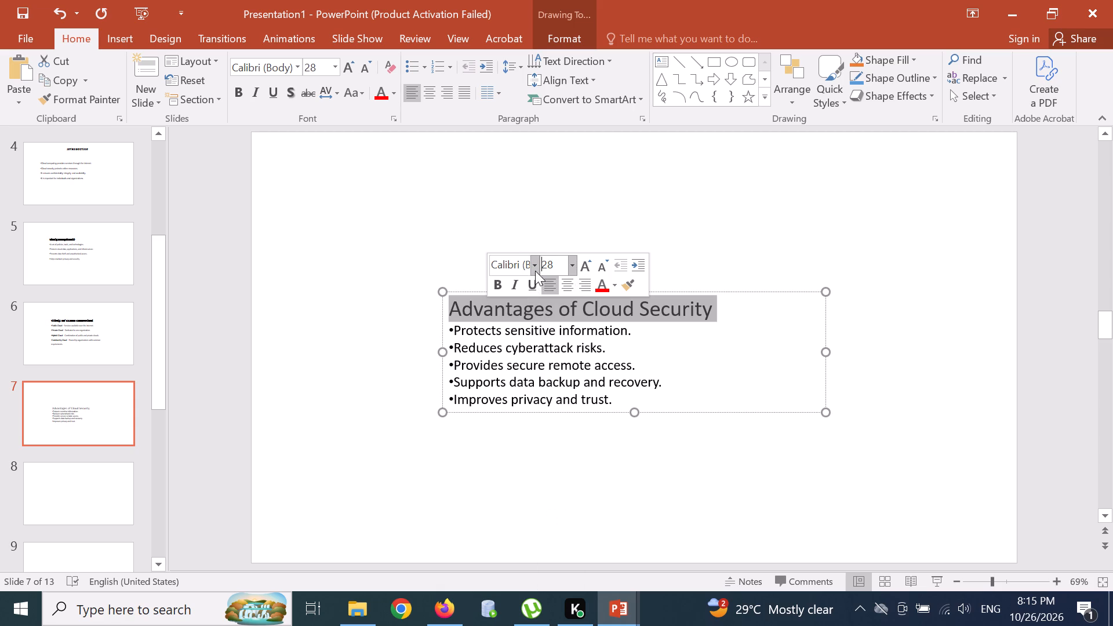
left_click(531, 370)
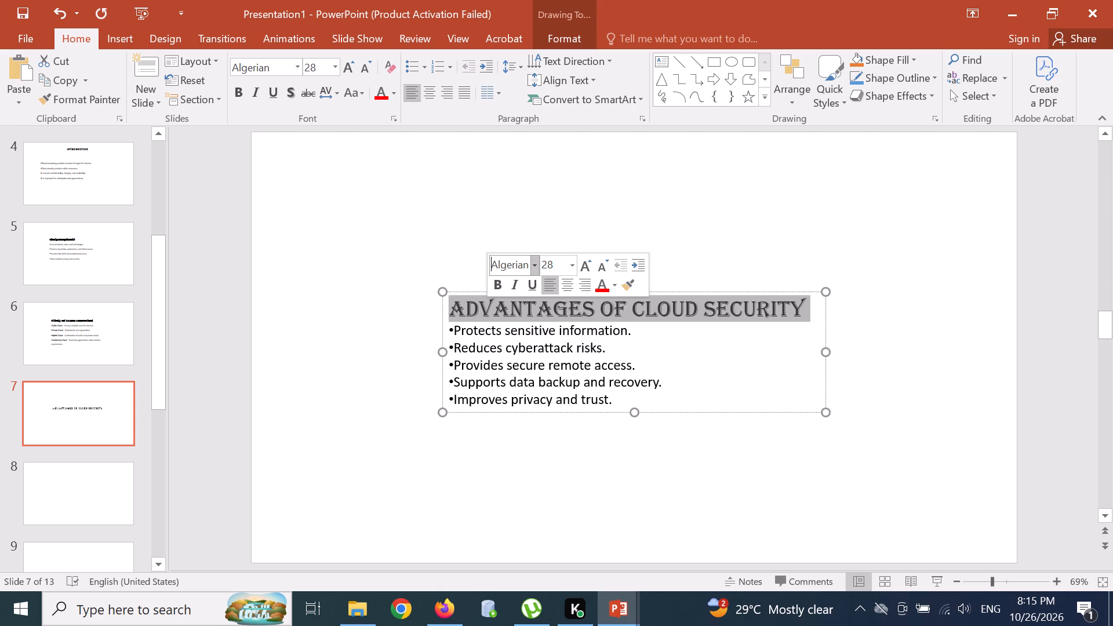
Set the line spacing of the five advantage bullet points on slide 7 to 2.0.
left_click_drag(619, 401, 493, 339)
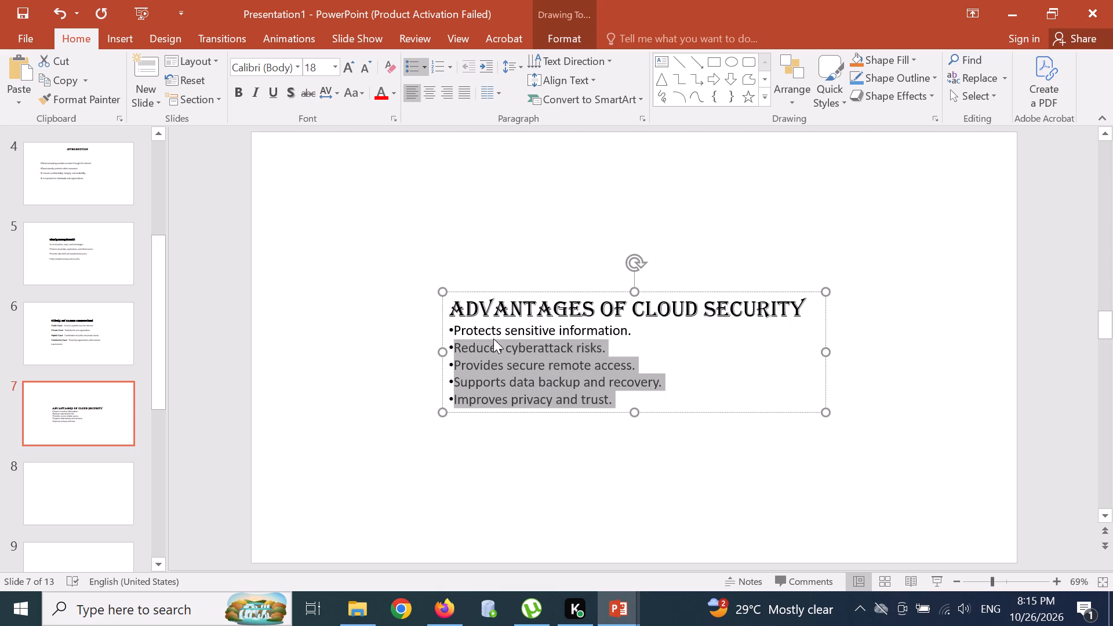
left_click_drag(493, 339, 474, 334)
left_click(509, 67)
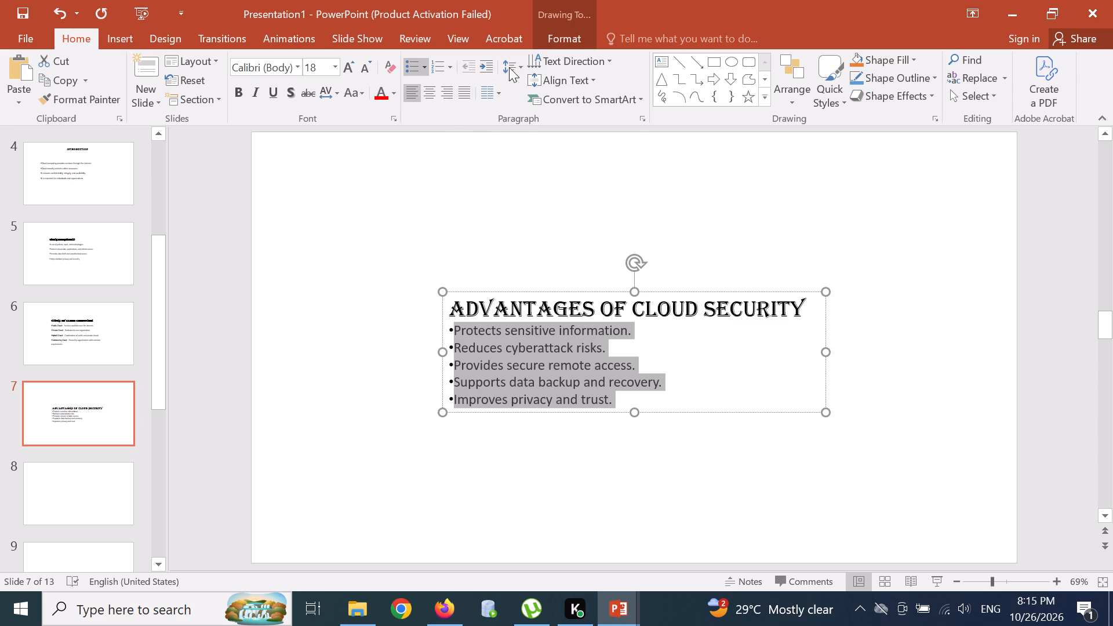
left_click(529, 126)
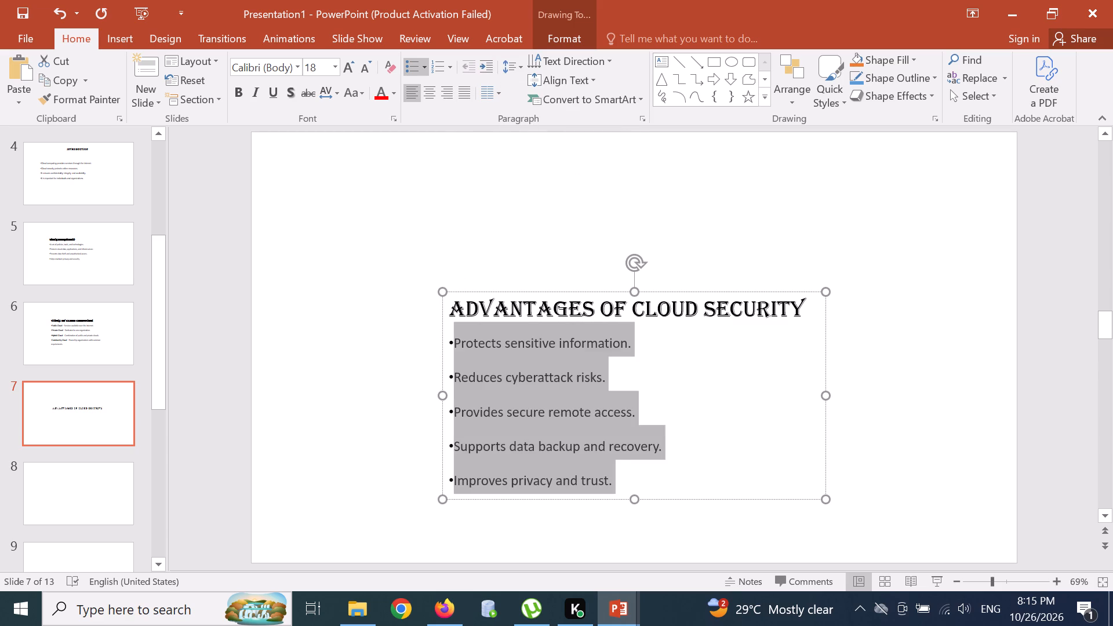
Move the slide 7 text box straight up, nearer the slide's vertical centre.
left_click_drag(500, 295, 493, 236)
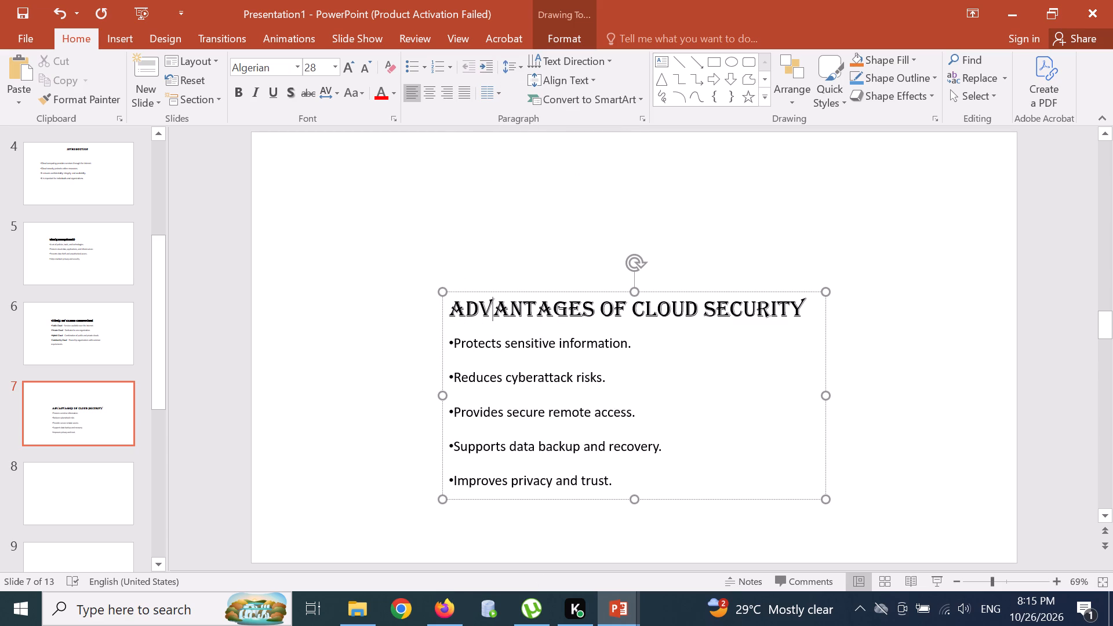
left_click(521, 289)
left_click_drag(521, 289, 521, 246)
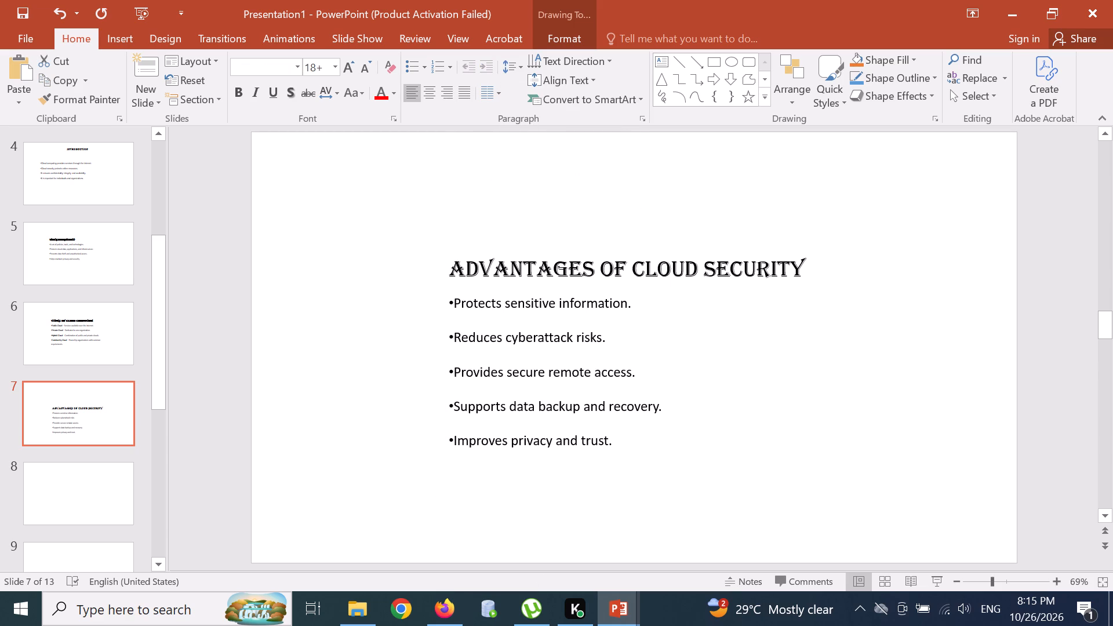
left_click_drag(521, 246, 521, 238)
left_click(540, 211)
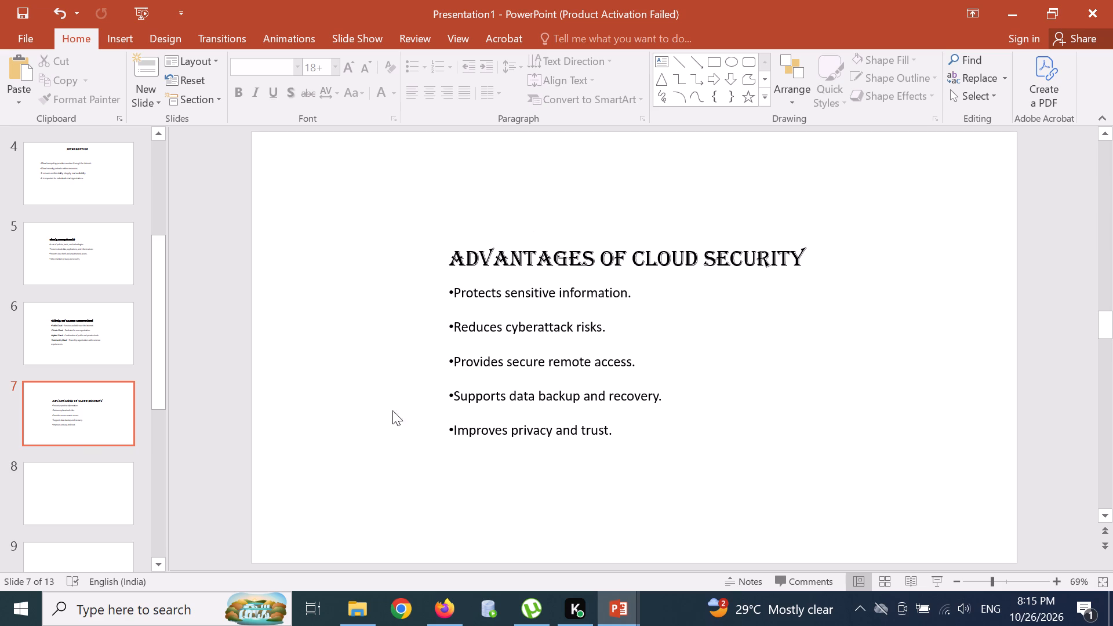
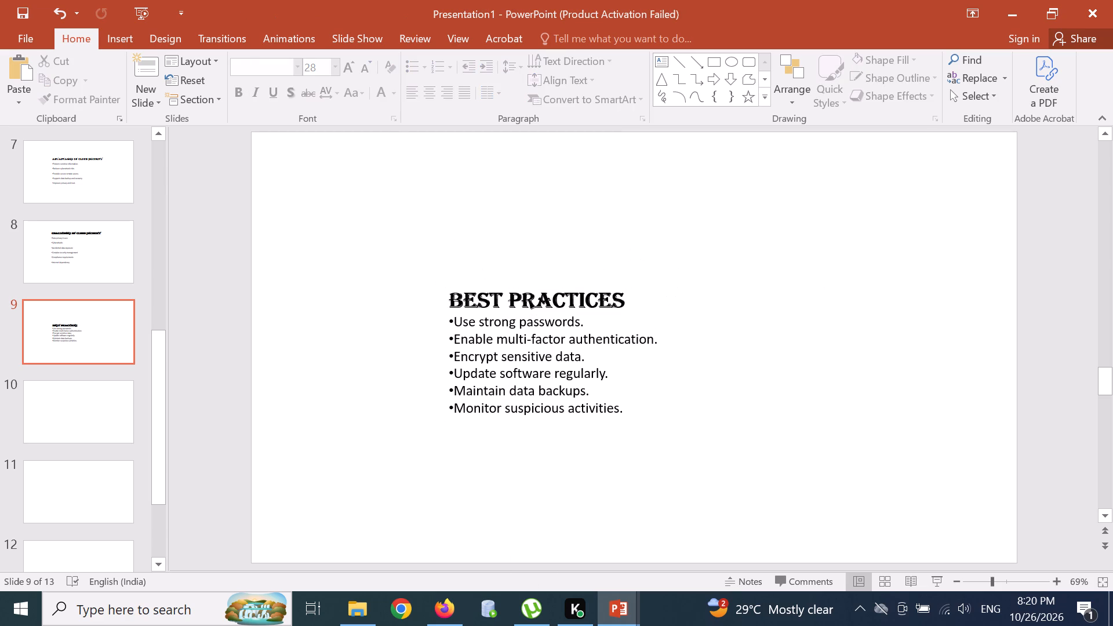
Set the line spacing of the six Best Practices bullet points on slide 9 to 2.0.
left_click(555, 306)
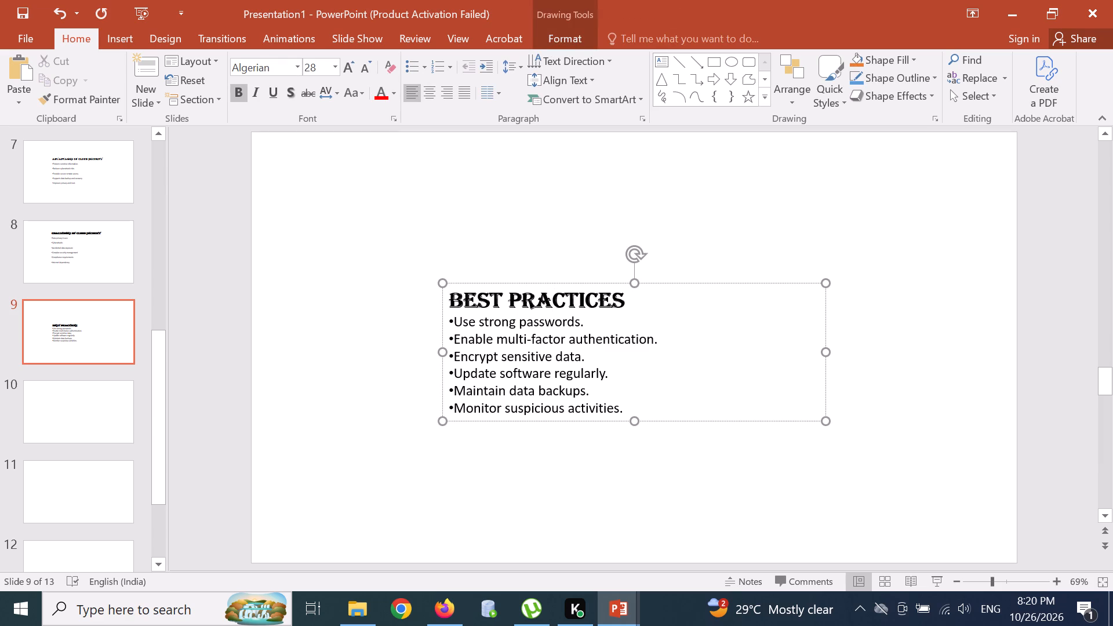
left_click_drag(624, 412, 448, 320)
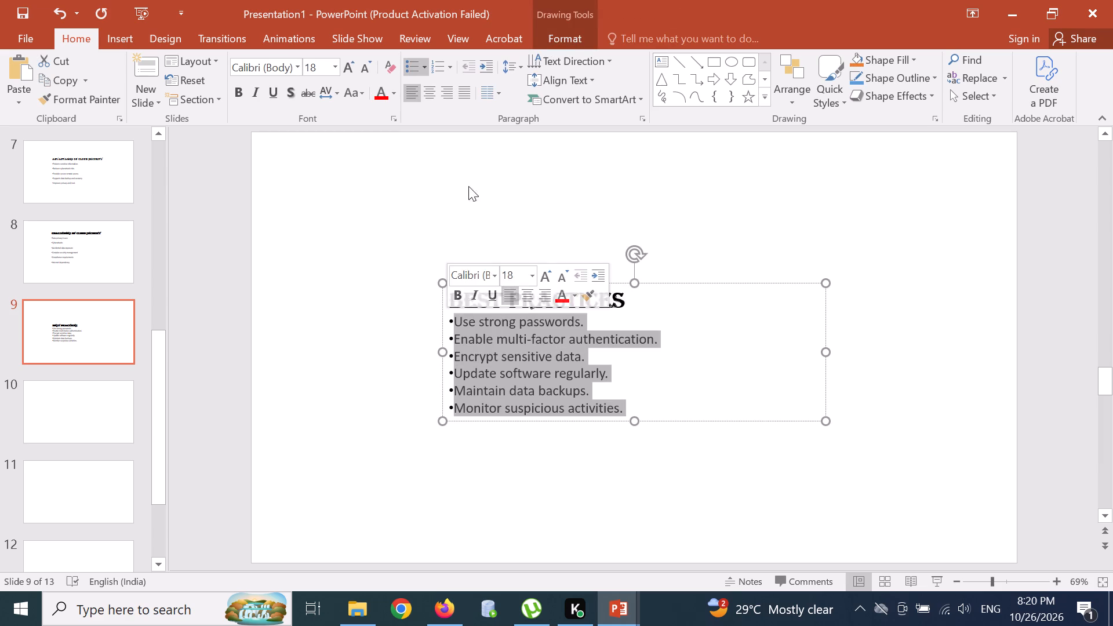
left_click(520, 69)
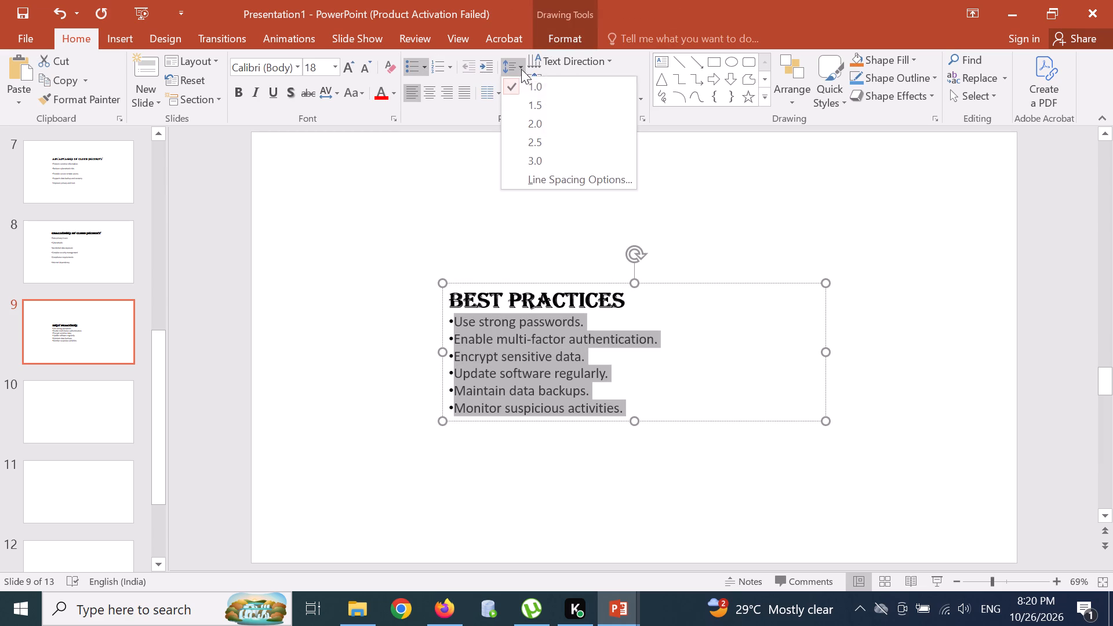
left_click(522, 128)
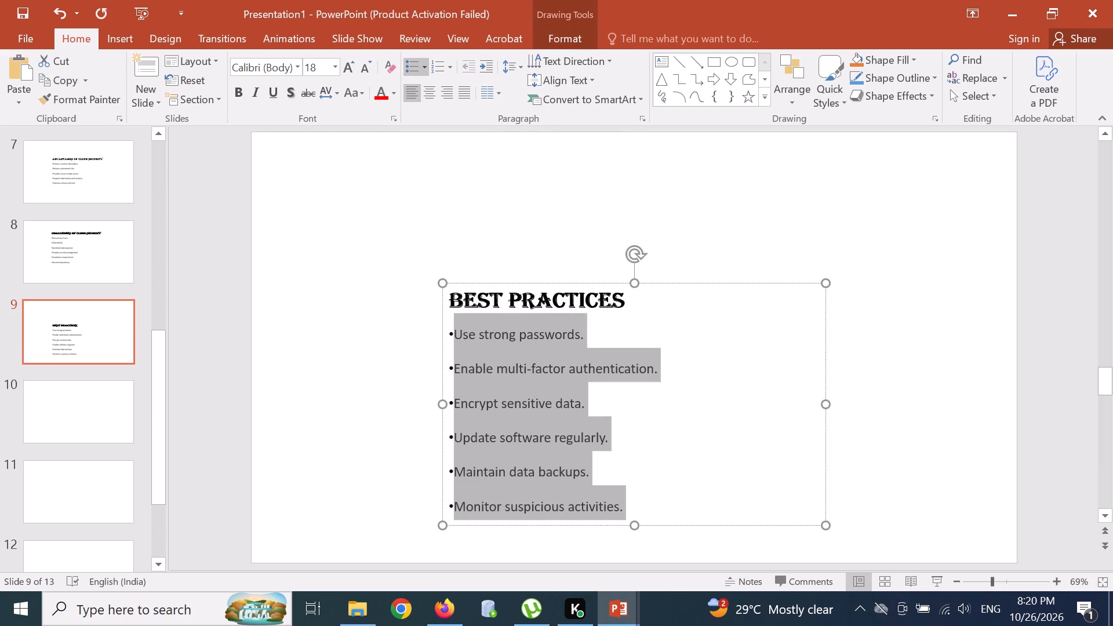
Move the Best Practices text box on slide 9 up, nearer the slide's vertical centre.
left_click_drag(504, 279, 514, 204)
left_click(732, 172)
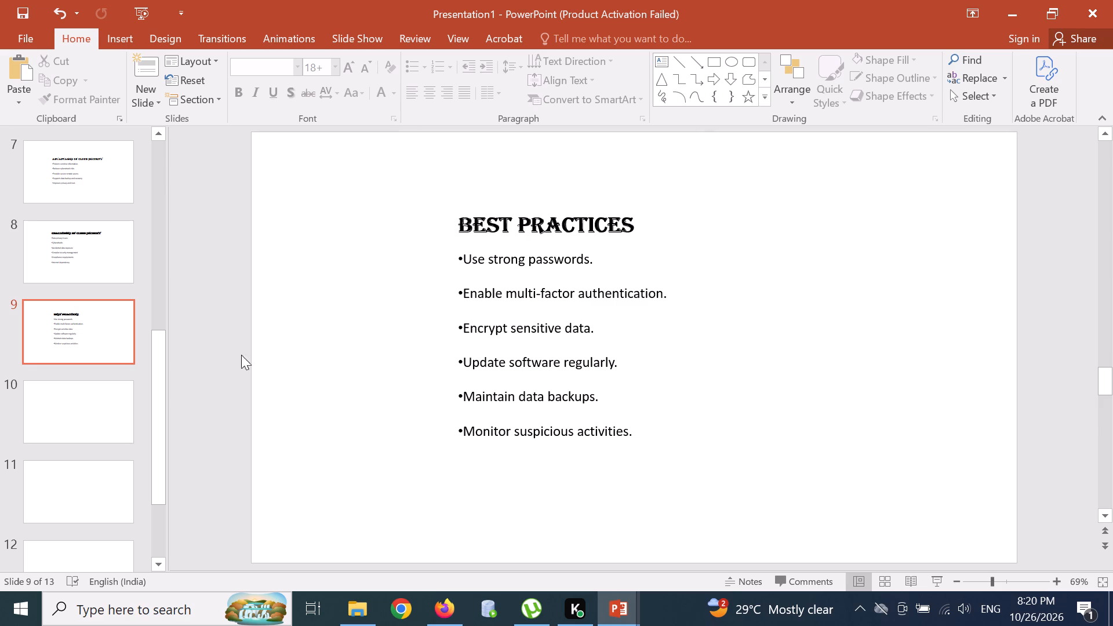
left_click(85, 406)
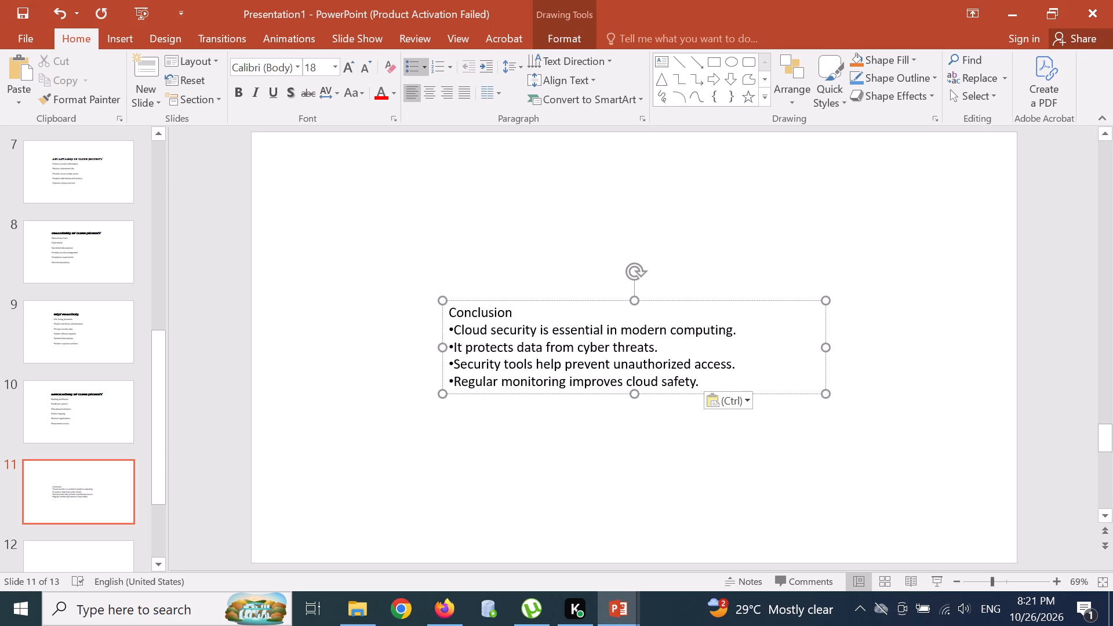
Format the "Conclusion" heading on slide 11 as bold Algerian at size 28.
left_click_drag(511, 311, 458, 311)
left_click(469, 285)
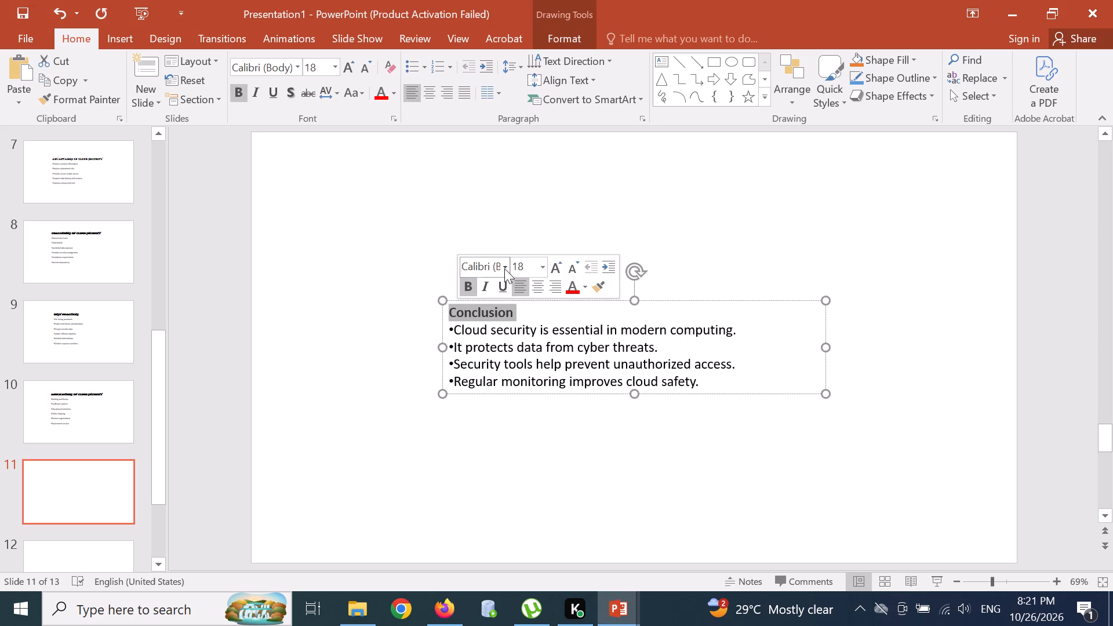
left_click(551, 270)
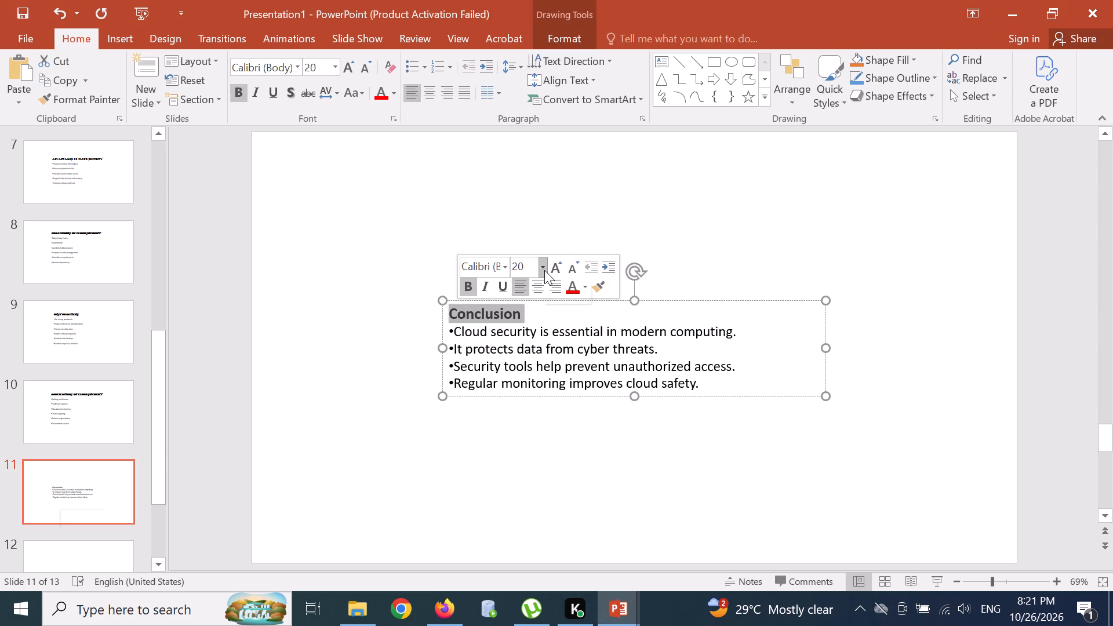
left_click(540, 270)
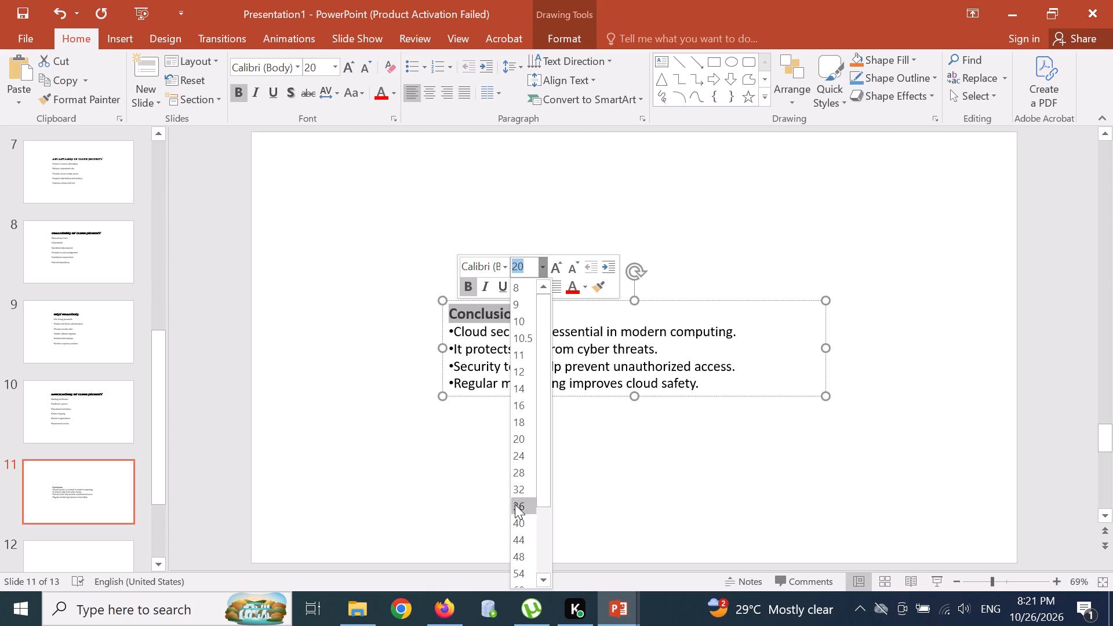
left_click(518, 472)
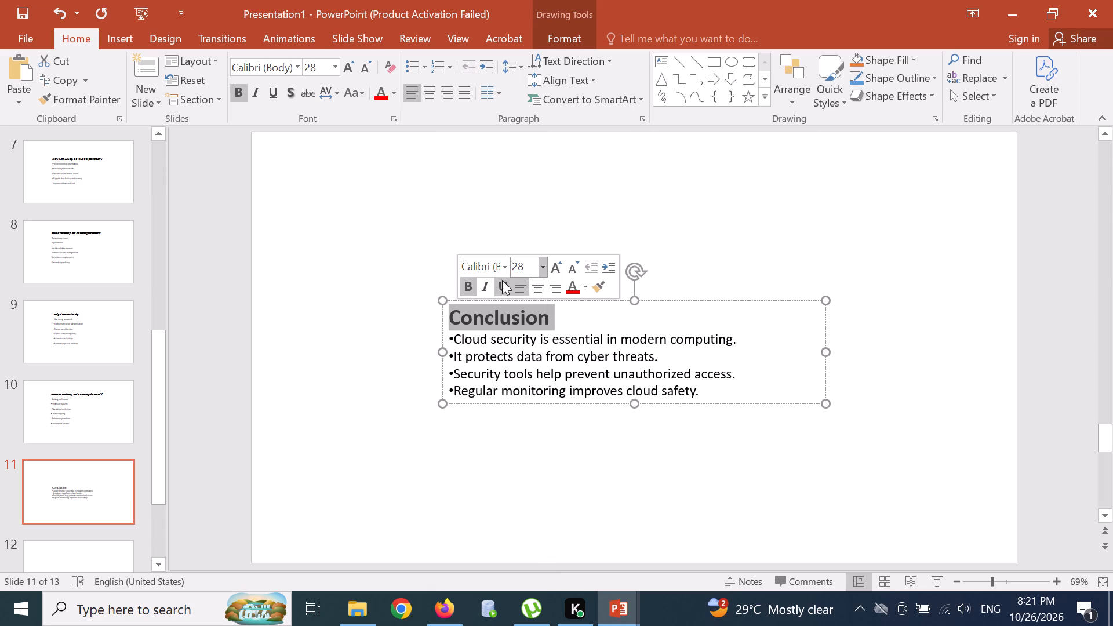
left_click(505, 274)
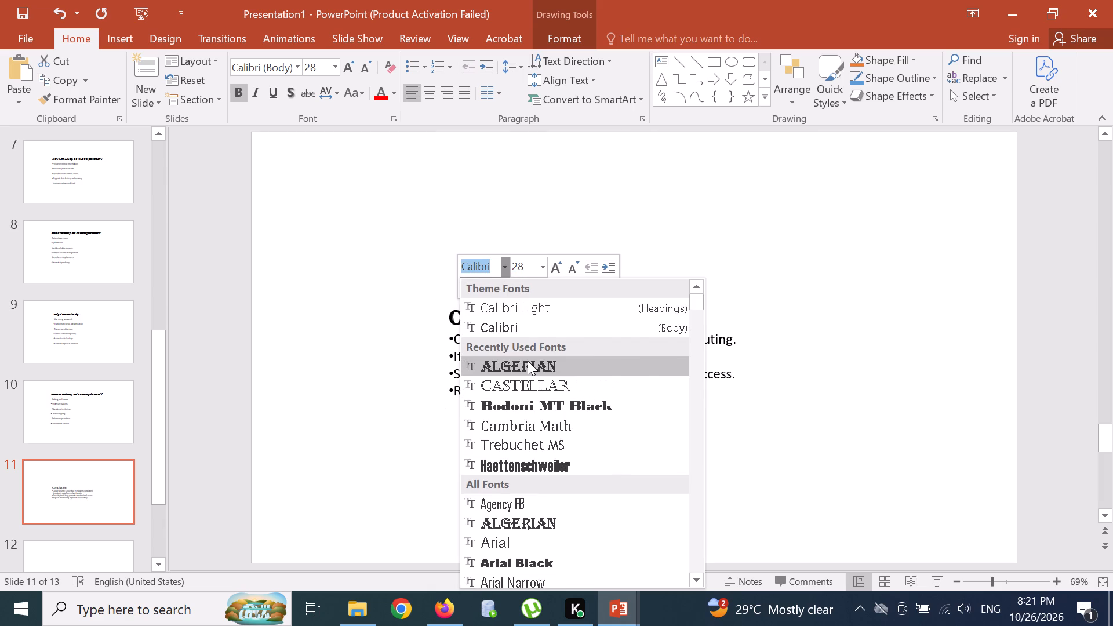
left_click(528, 361)
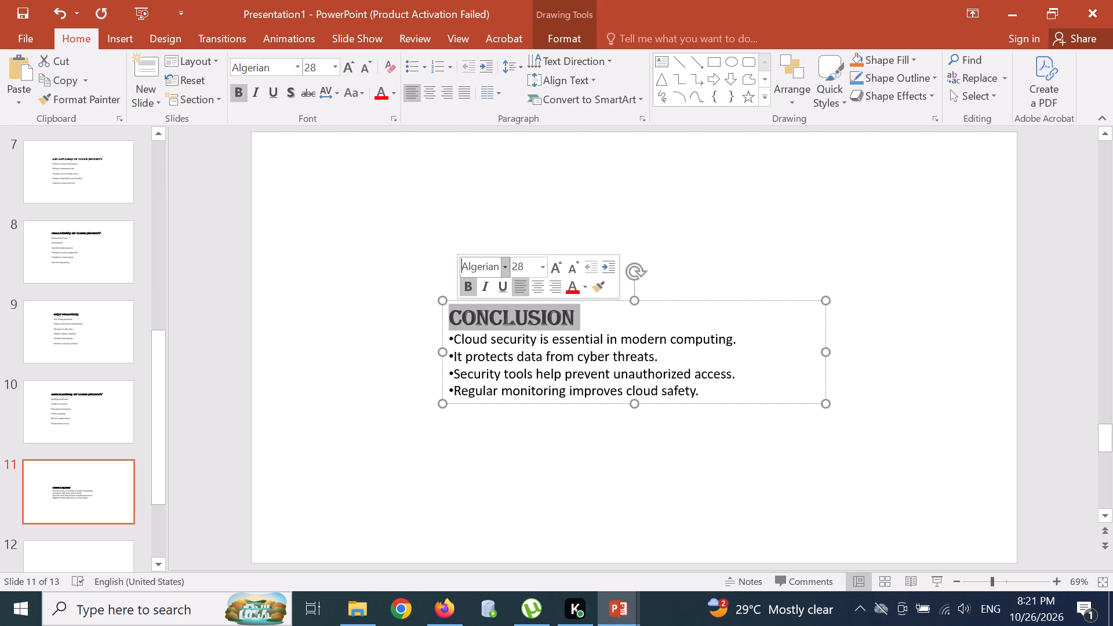
Set the line spacing of the four Conclusion bullet points on slide 11 to 2.0.
left_click_drag(699, 396, 454, 336)
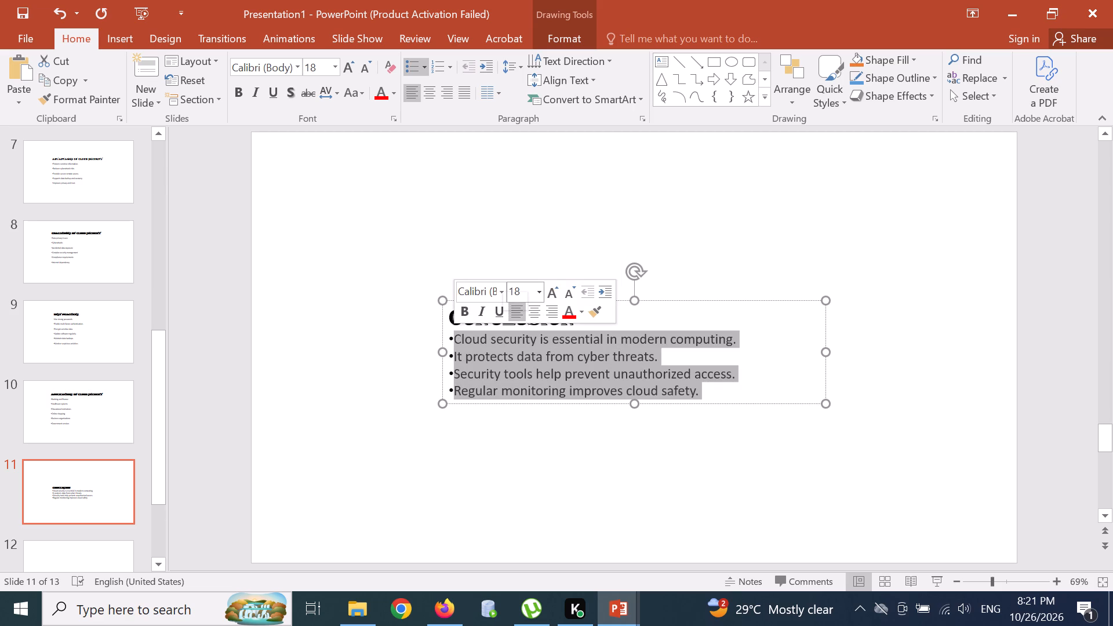
left_click(521, 63)
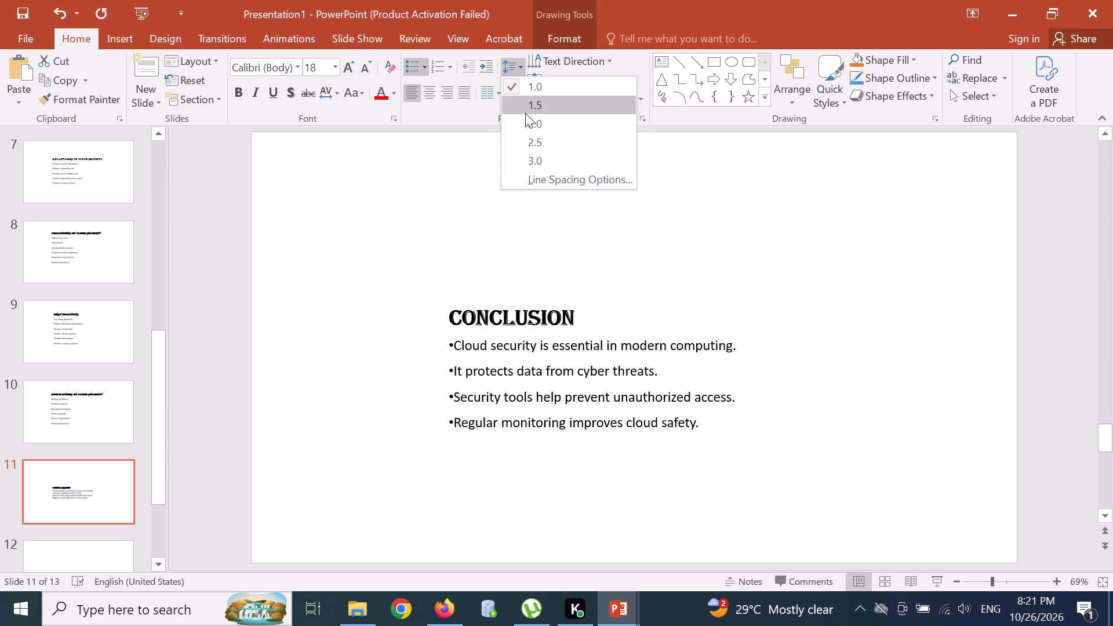
left_click(528, 121)
Move the Conclusion text box on slide 11 up and slightly left, nearer the slide's vertical centre.
left_click_drag(581, 297, 579, 296)
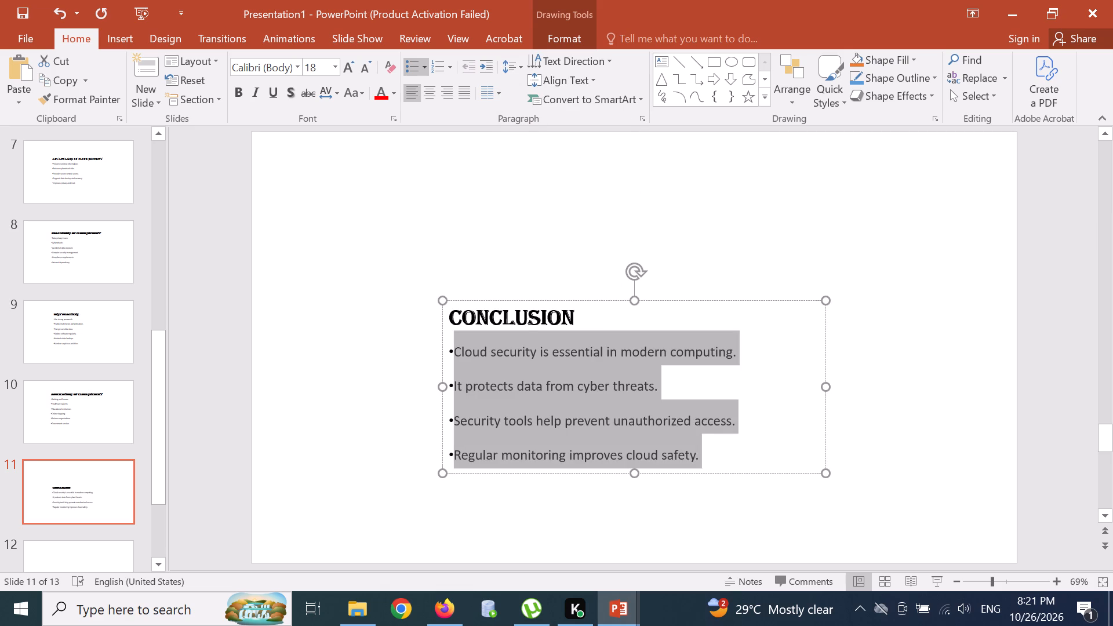
left_click_drag(579, 296, 561, 223)
left_click(804, 213)
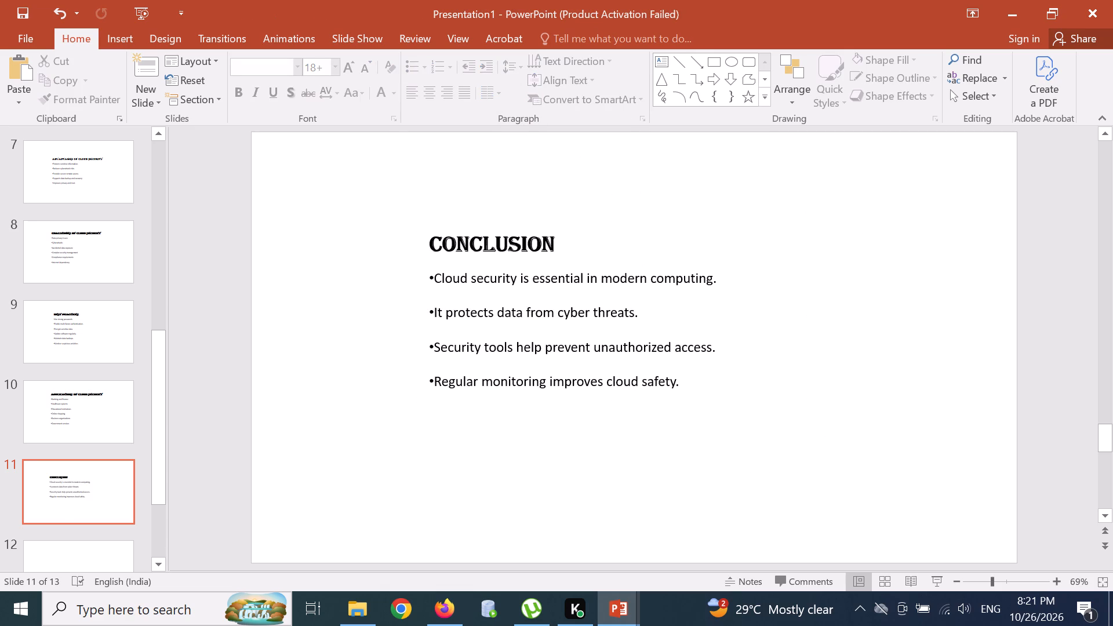
Delete the surplus blank slide 13 at the end of the presentation.
scroll(430, 416, "down", 3)
scroll(205, 454, "down", 3)
scroll(205, 454, "up", 3)
scroll(205, 454, "down", 3)
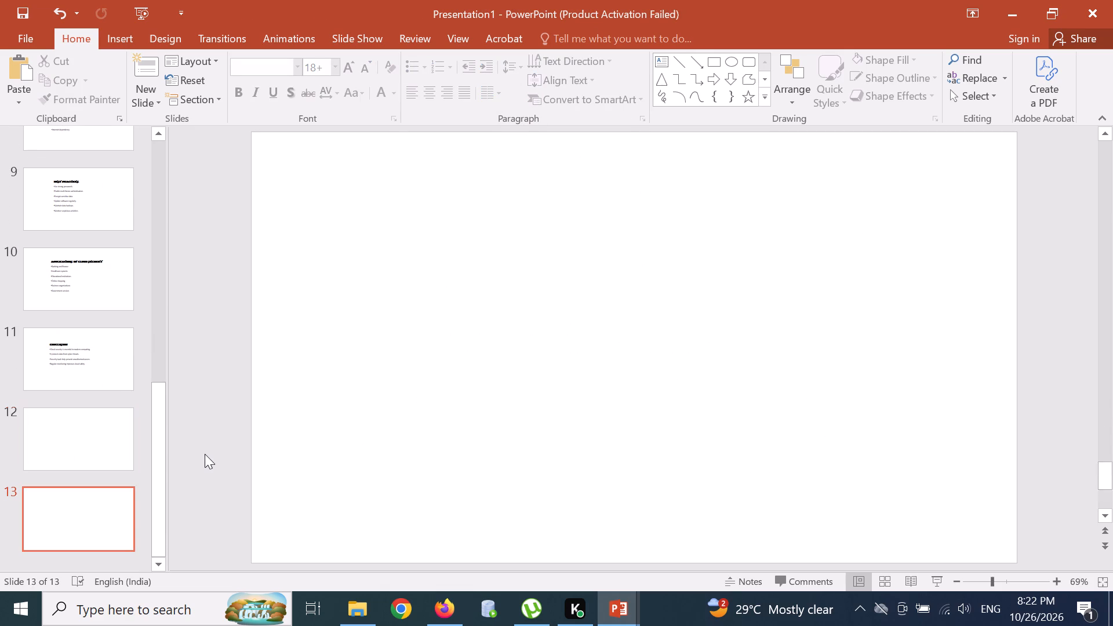
scroll(205, 454, "down", 1)
scroll(205, 454, "up", 1)
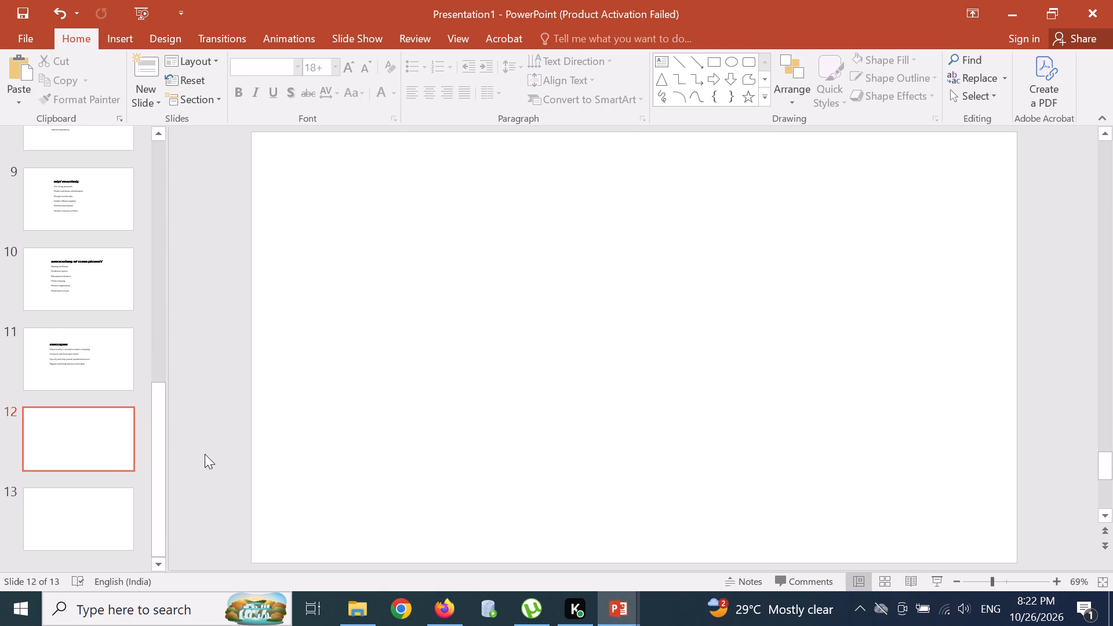
right_click(44, 542)
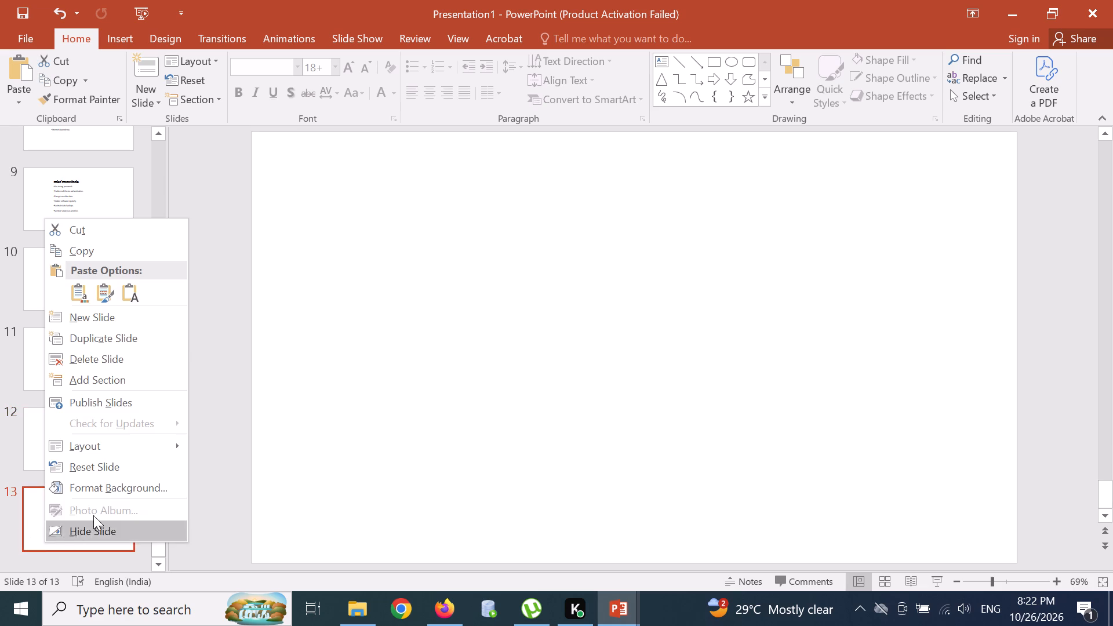
left_click(105, 358)
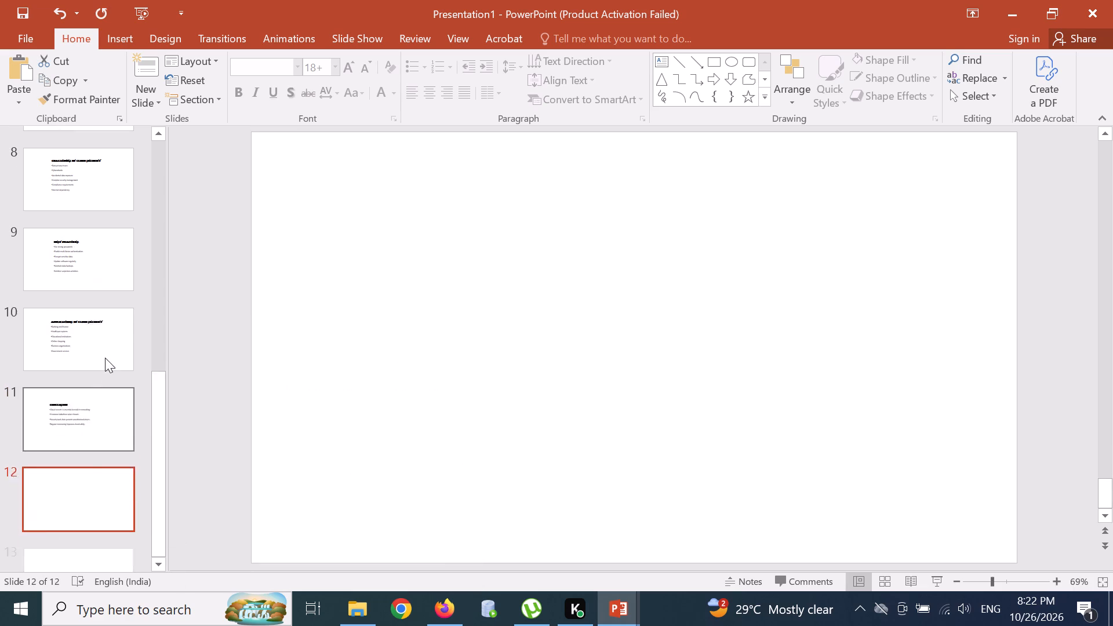
Add a text box reading "Thank you" near the middle of blank slide 12.
left_click(551, 328)
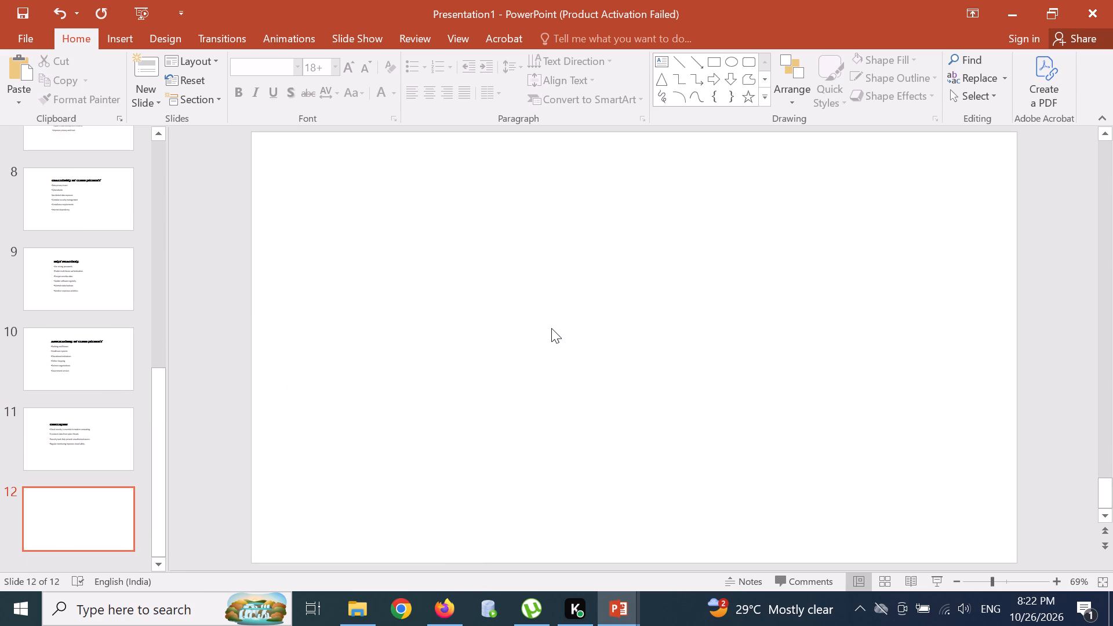
type("th")
left_click(666, 63)
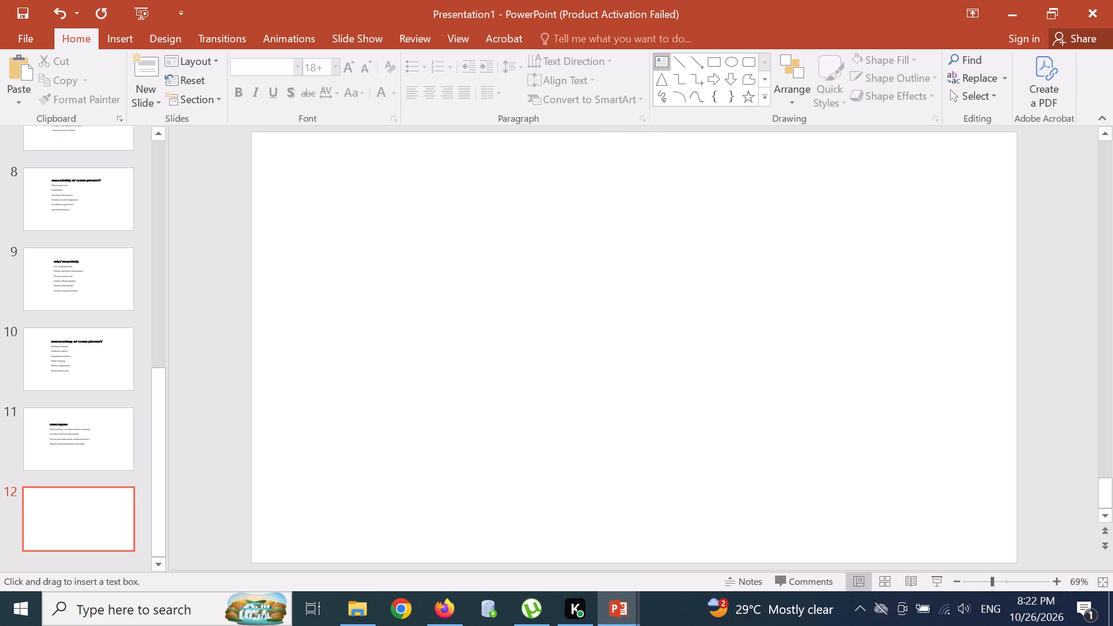
left_click(661, 300)
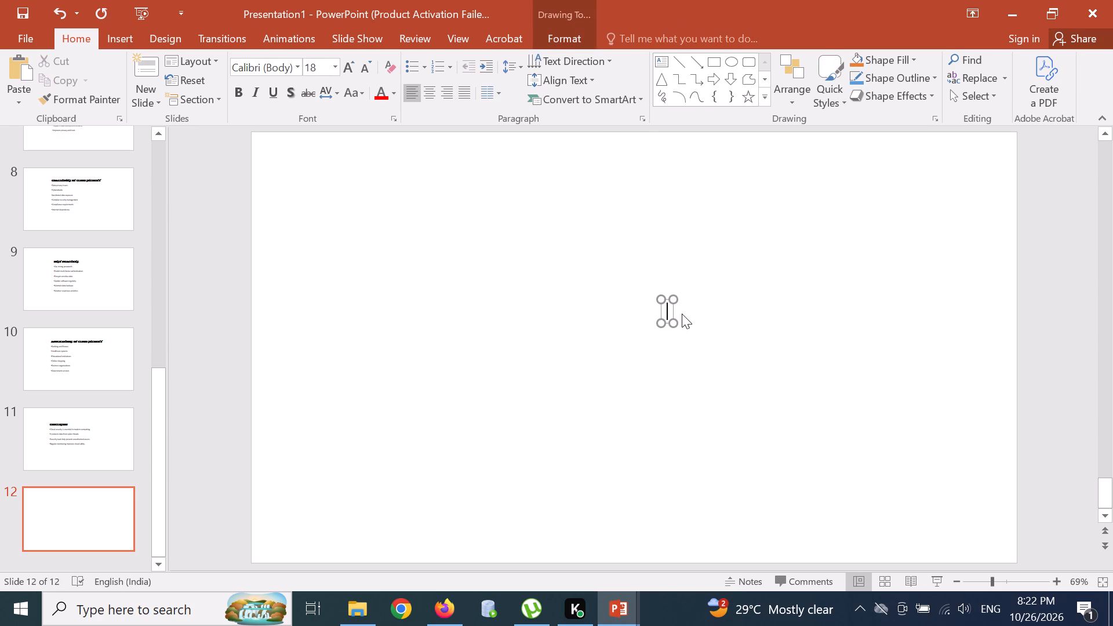
type("thank")
key("space")
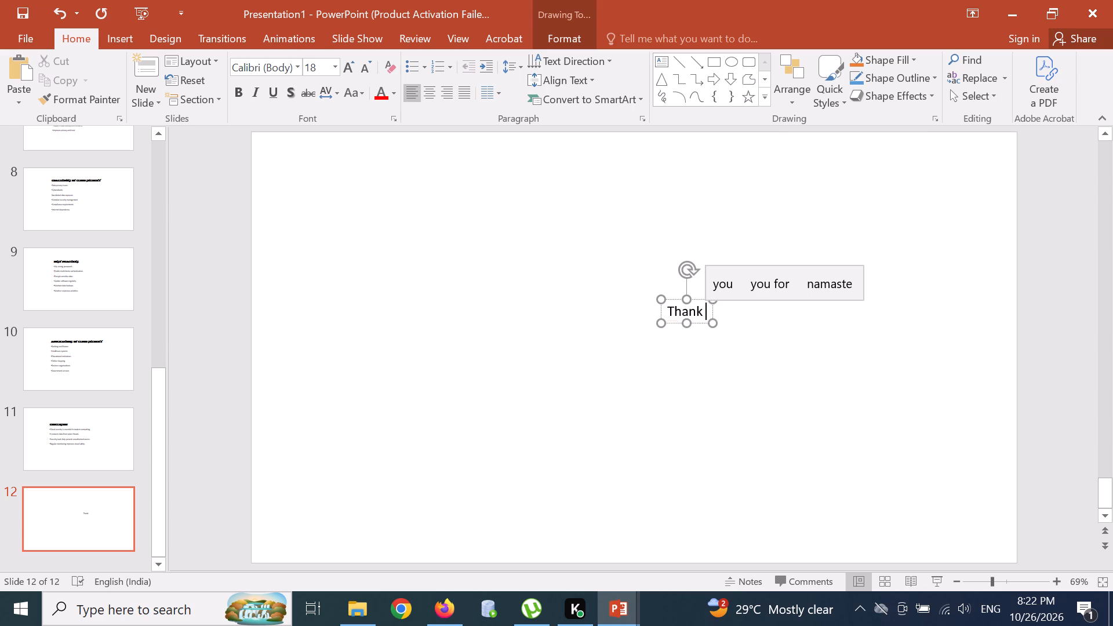
type("you")
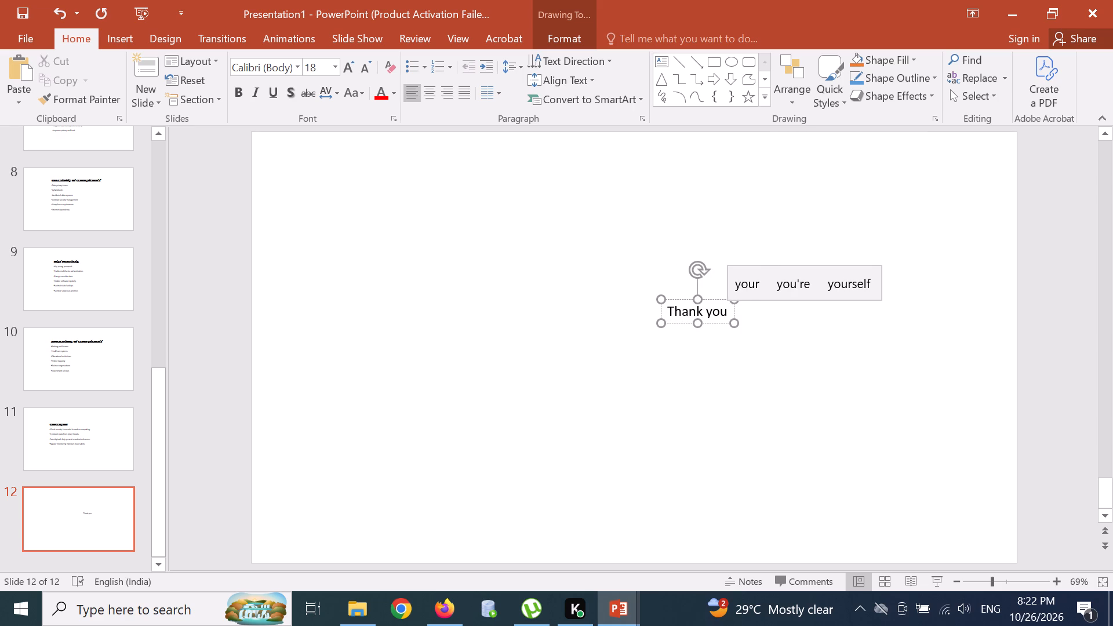
Enlarge the "Thank you" text on slide 12 to size 96 and move its box to the slide's centre.
left_click_drag(726, 314, 632, 318)
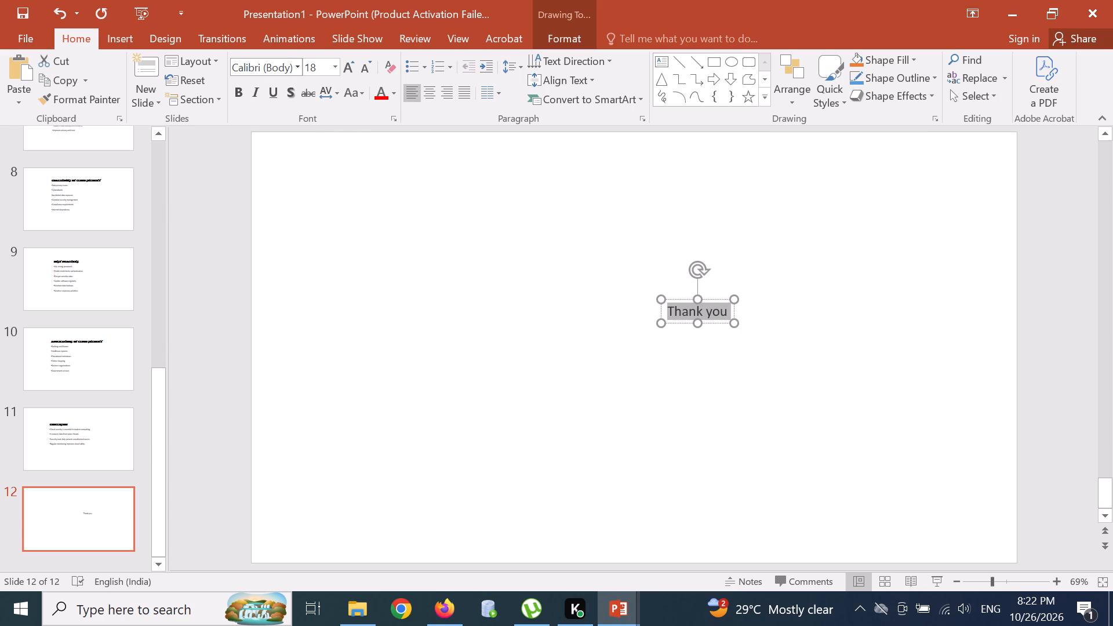
left_click(337, 67)
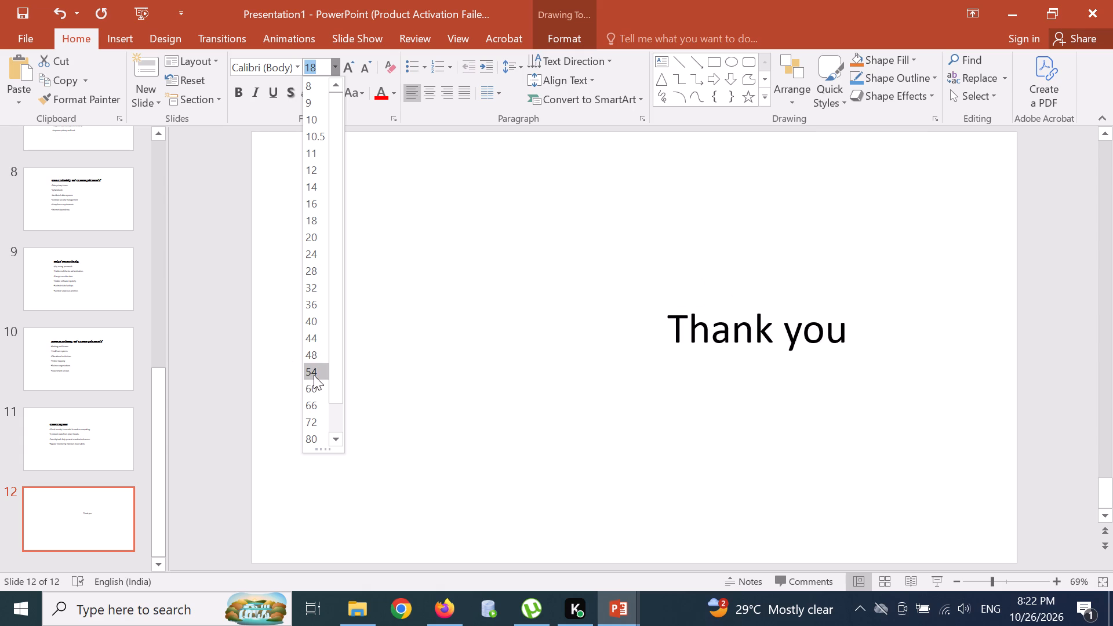
scroll(319, 405, "down", 2)
scroll(270, 389, "down", 2)
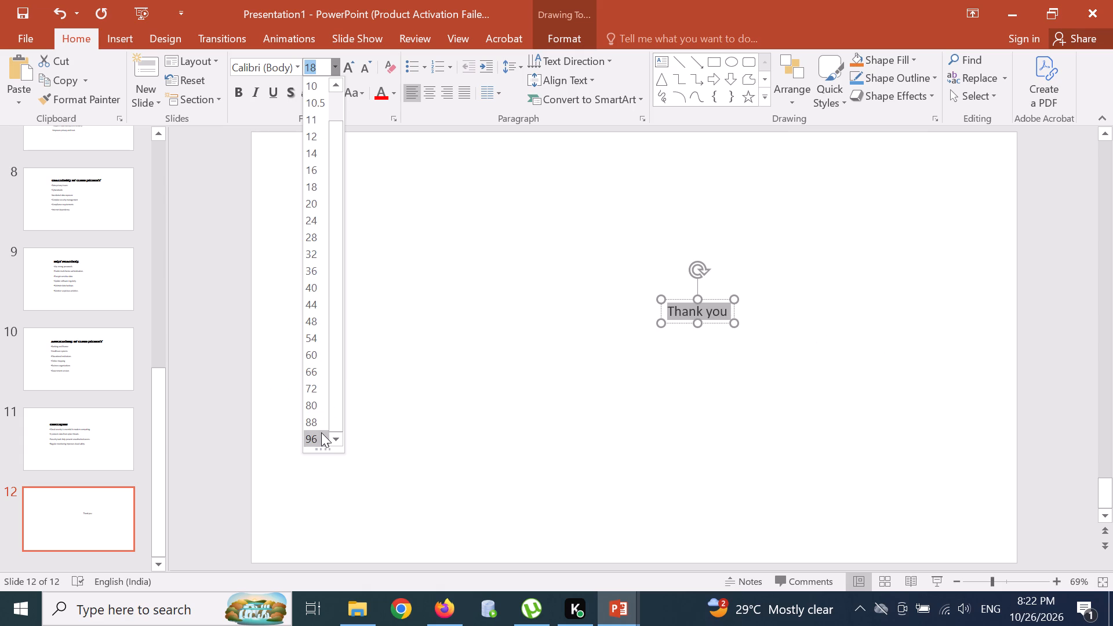
left_click(314, 435)
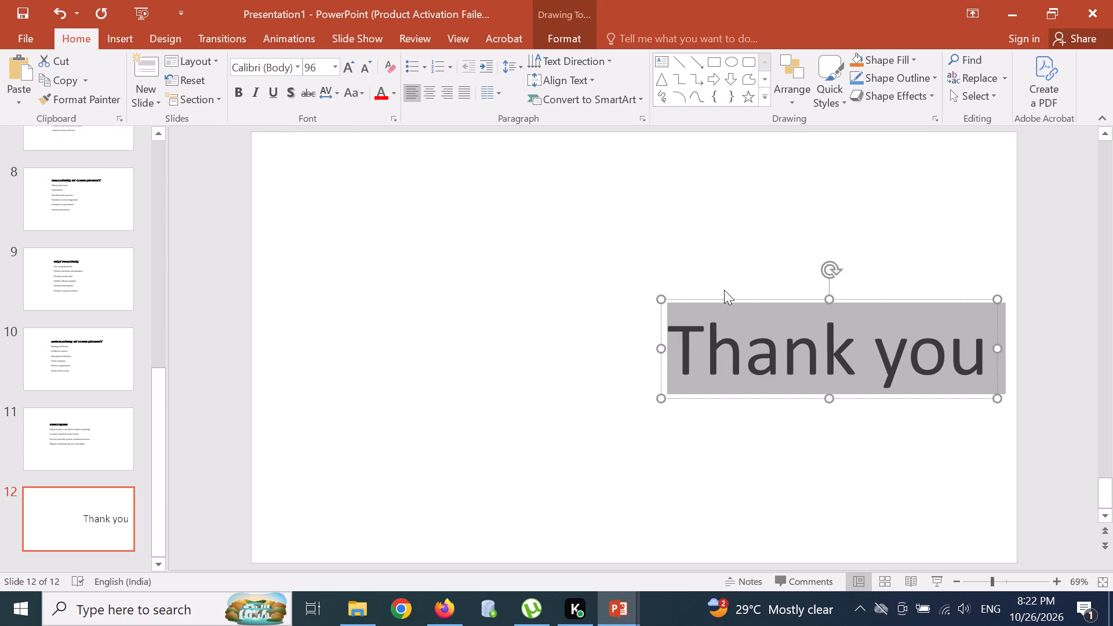
left_click_drag(727, 299, 539, 275)
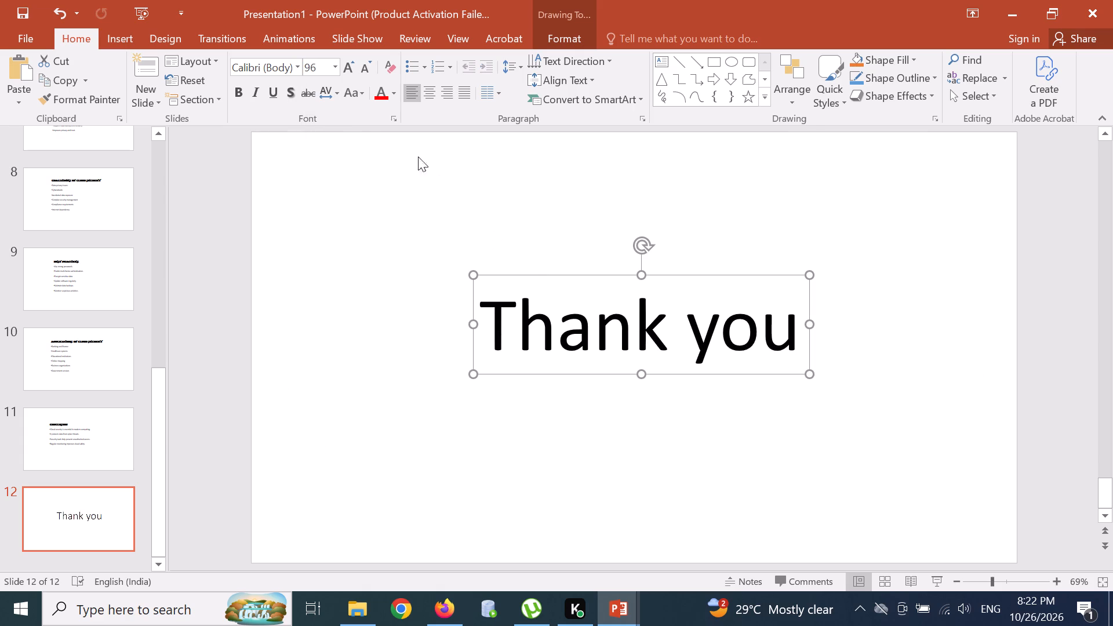
Set the "Thank you" text on slide 12 in the Stencil font and shift its box left to re-centre it.
left_click(298, 68)
scroll(277, 237, "down", 2)
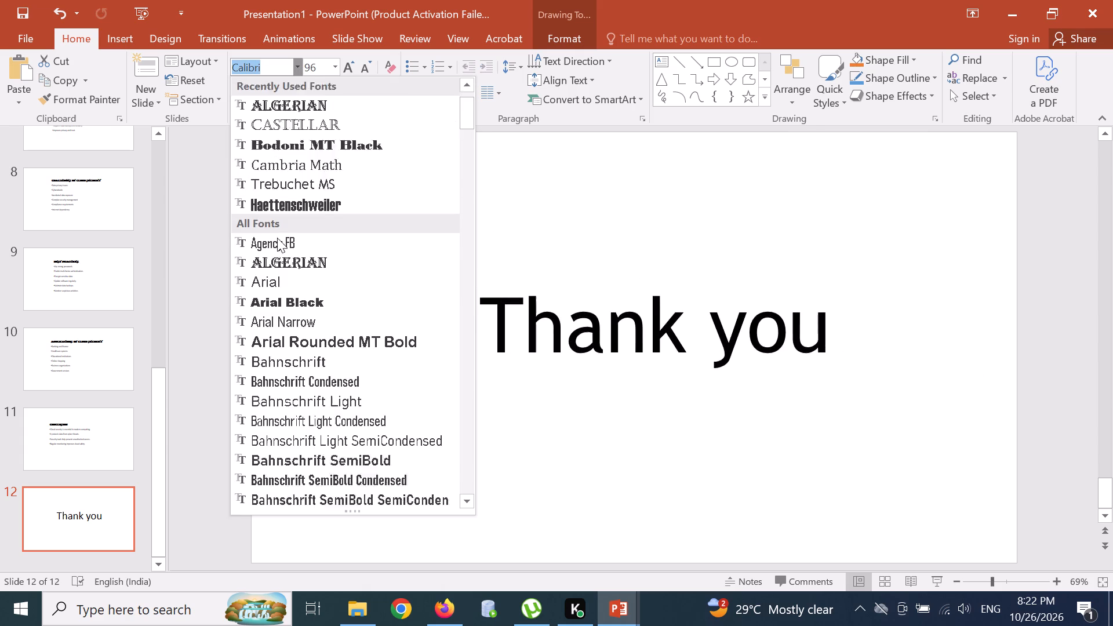
scroll(277, 238, "down", 20)
scroll(277, 238, "down", 9)
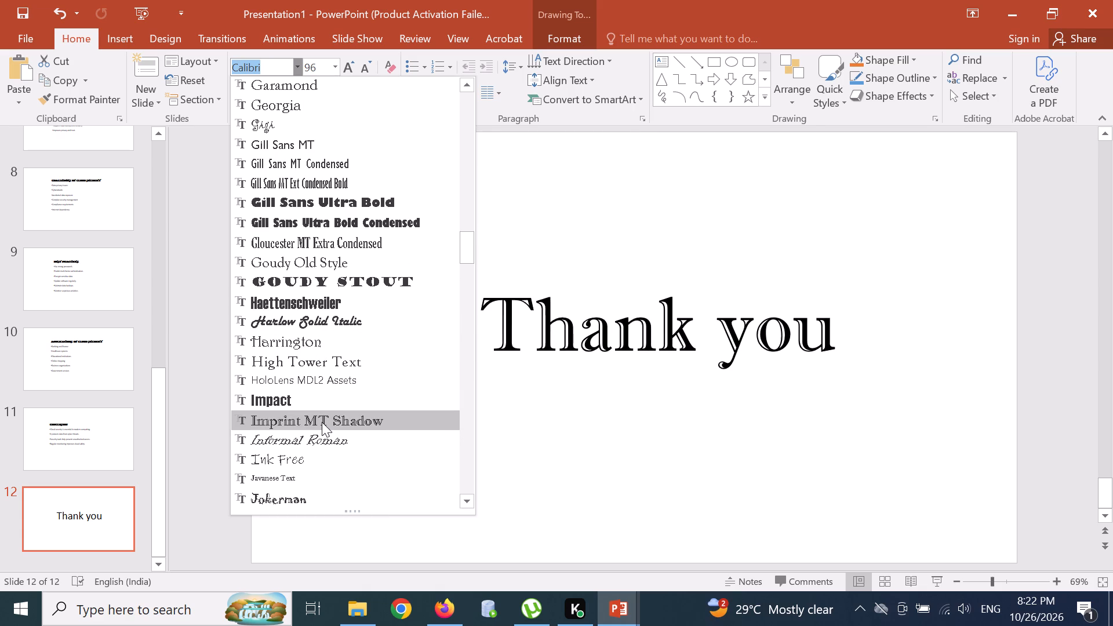
scroll(314, 443, "down", 3)
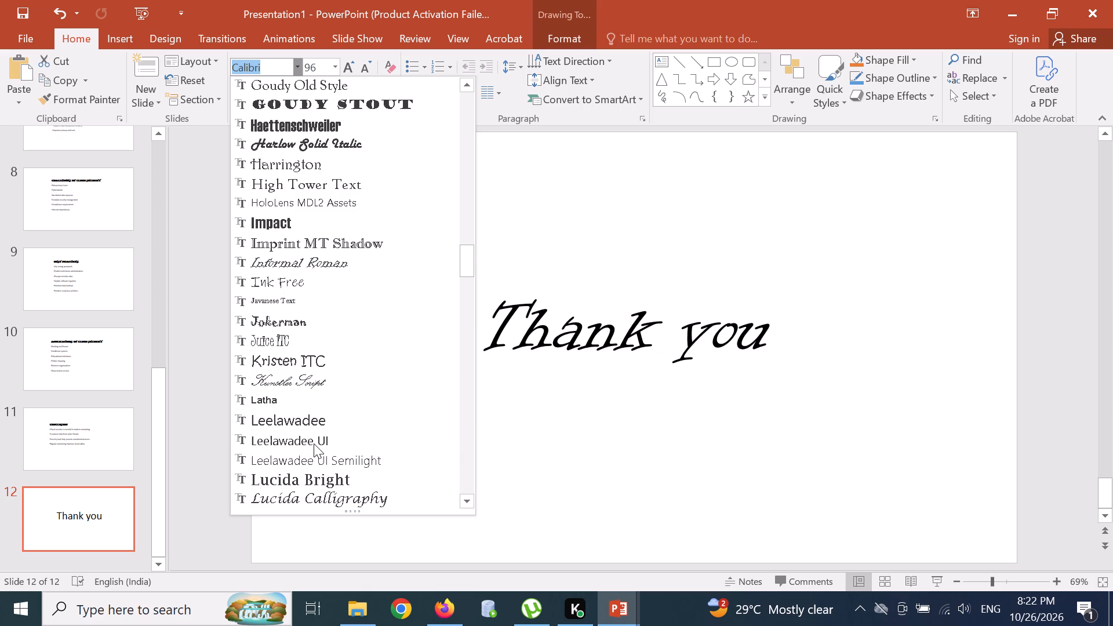
scroll(314, 443, "down", 2)
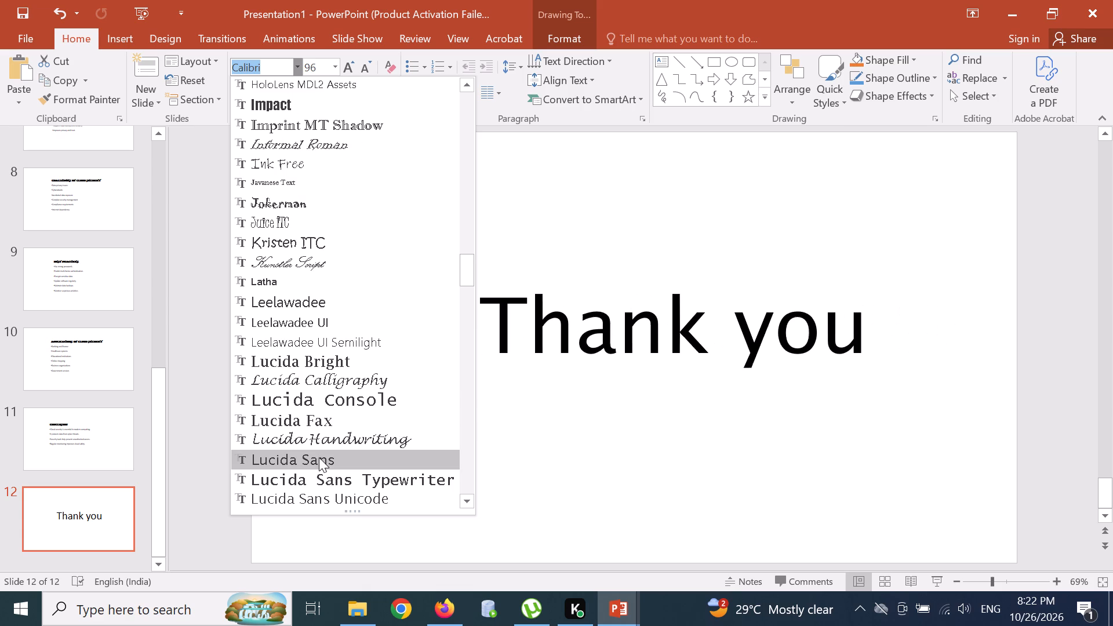
scroll(348, 417, "down", 2)
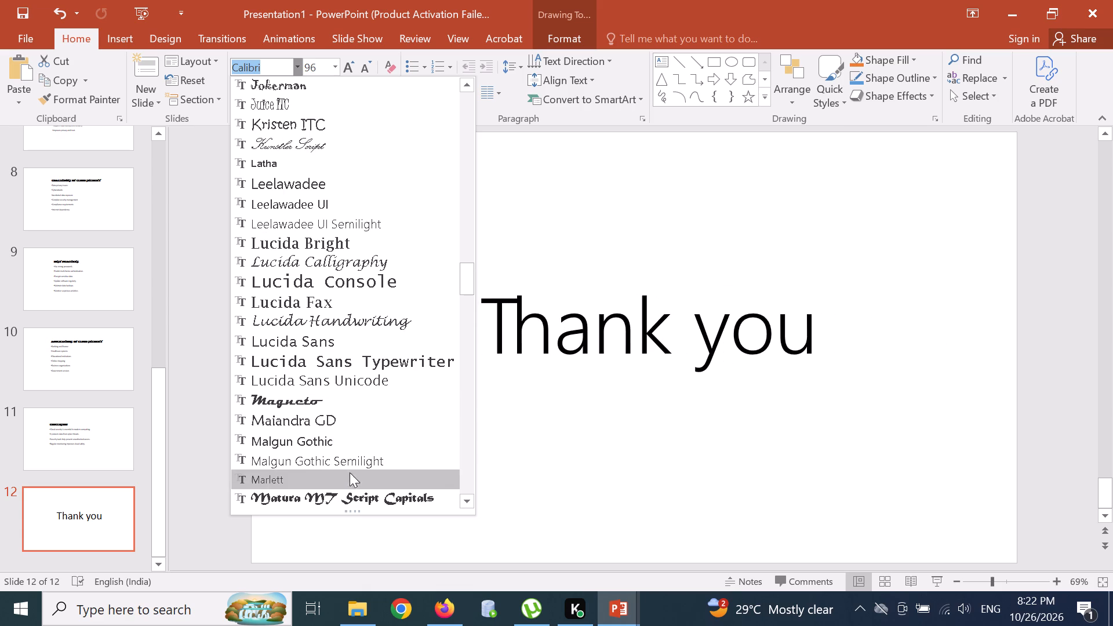
scroll(346, 462, "down", 1)
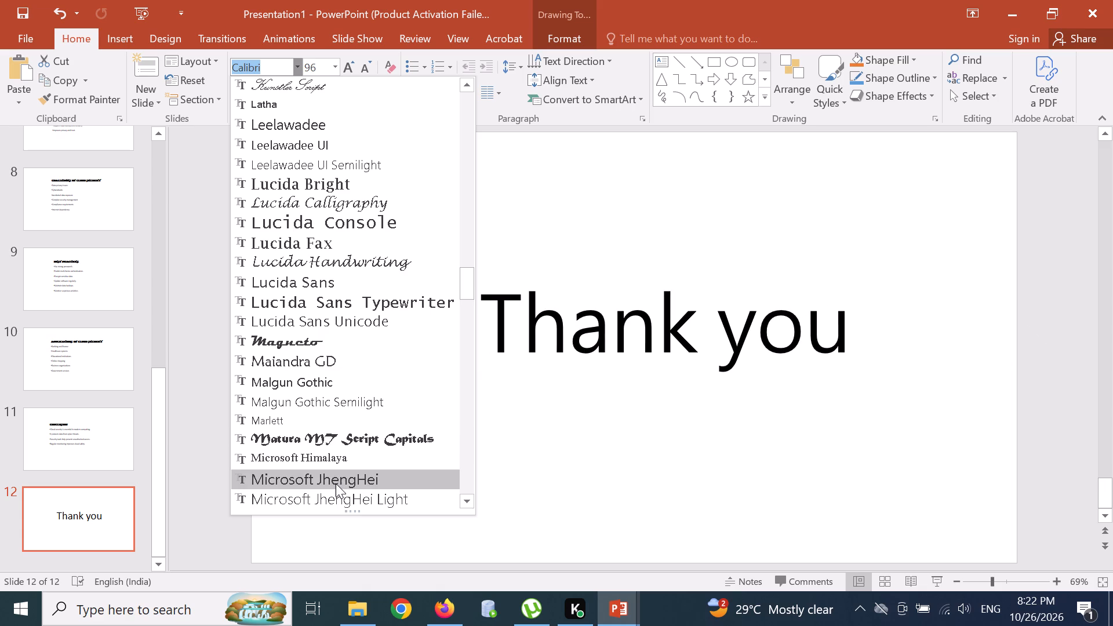
scroll(336, 492, "down", 4)
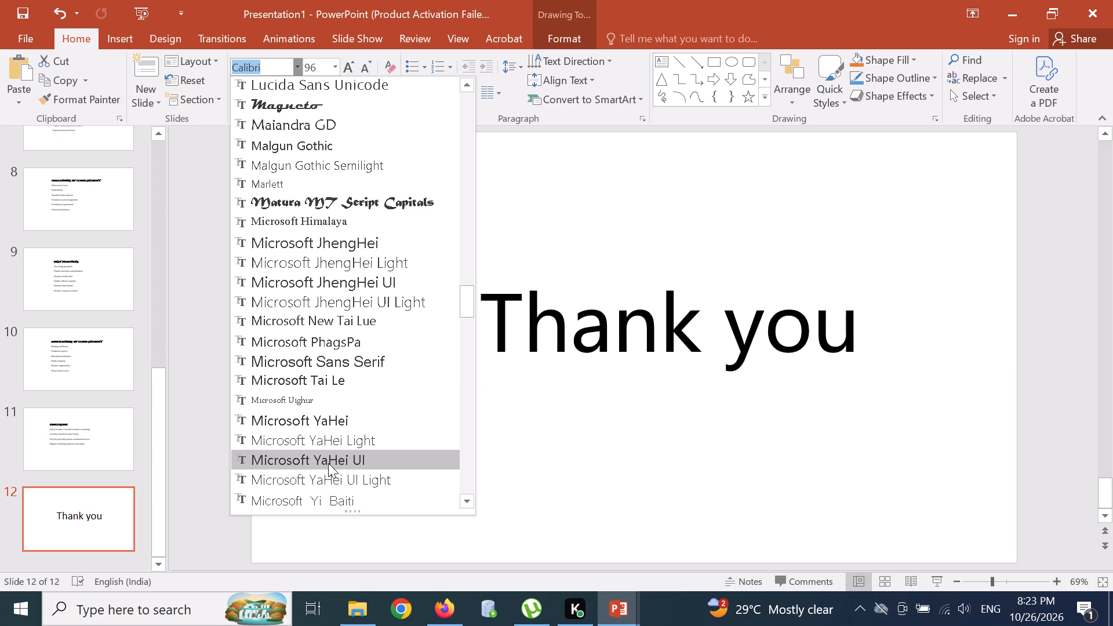
scroll(325, 492, "down", 4)
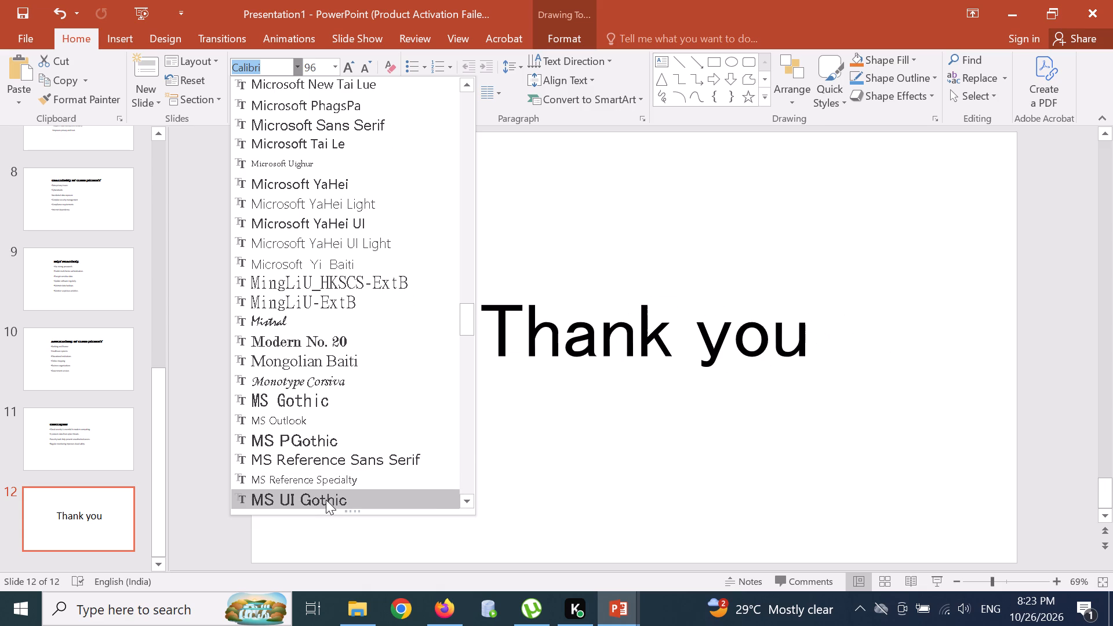
scroll(326, 500, "down", 5)
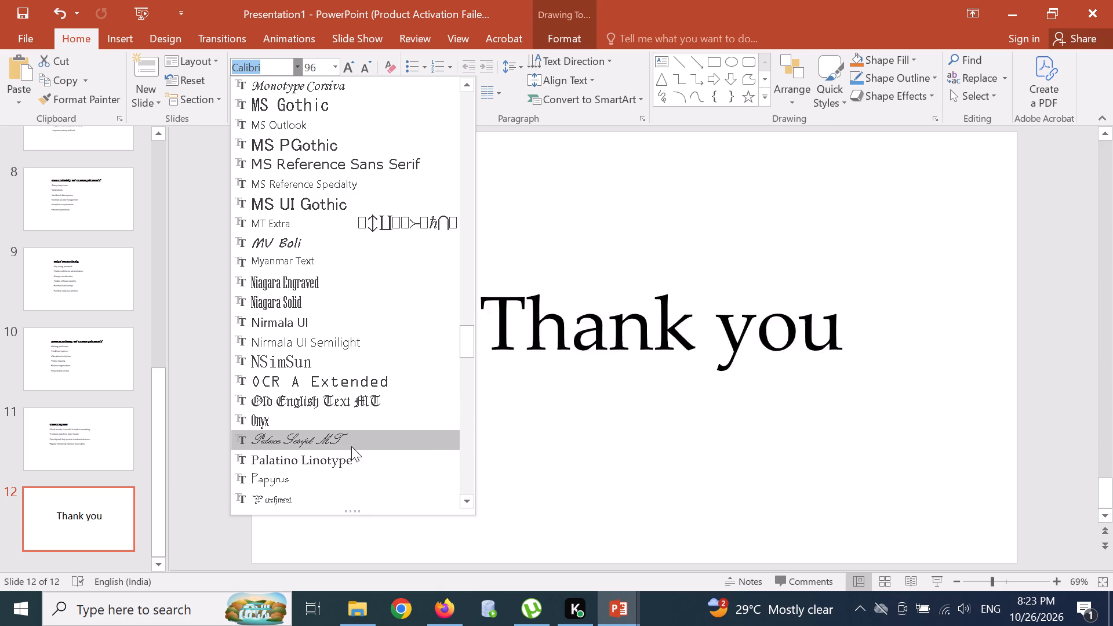
scroll(353, 443, "down", 1)
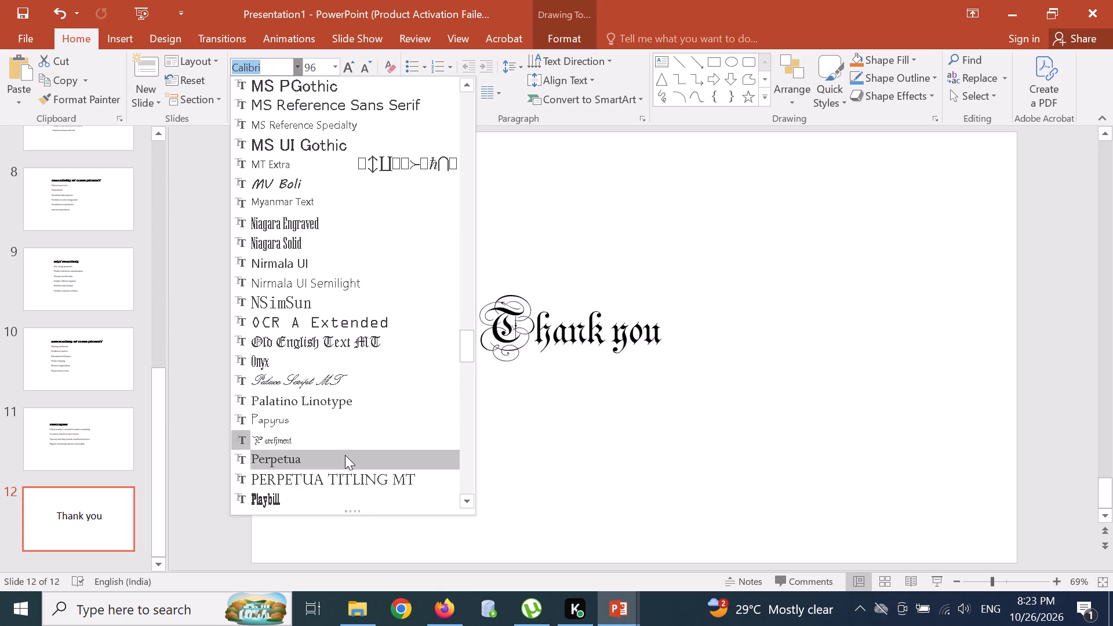
scroll(318, 448, "down", 4)
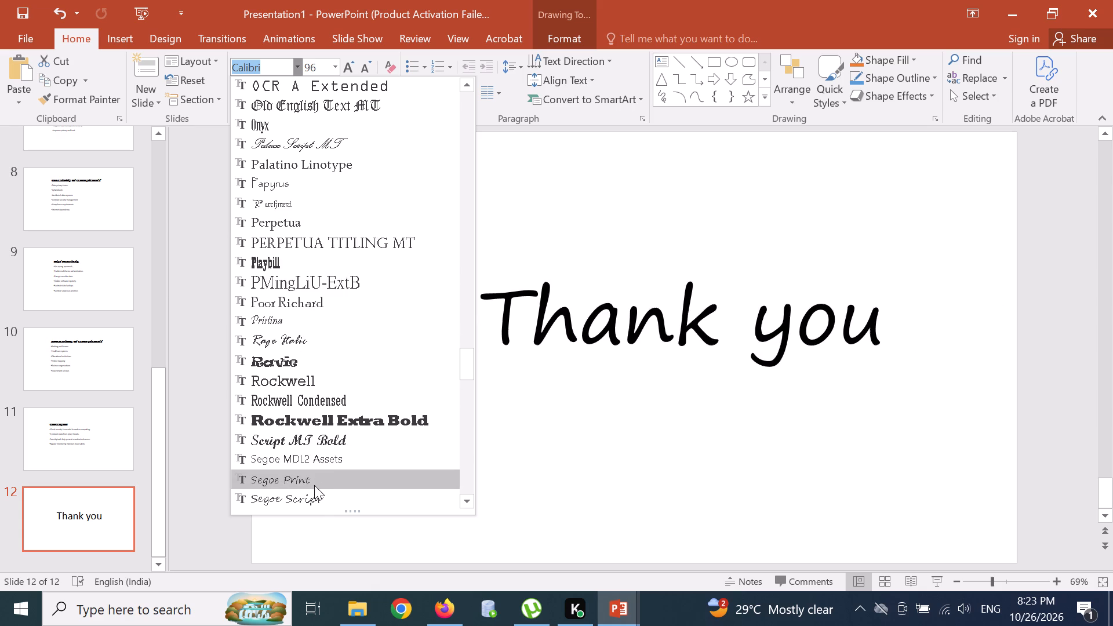
scroll(374, 441, "down", 3)
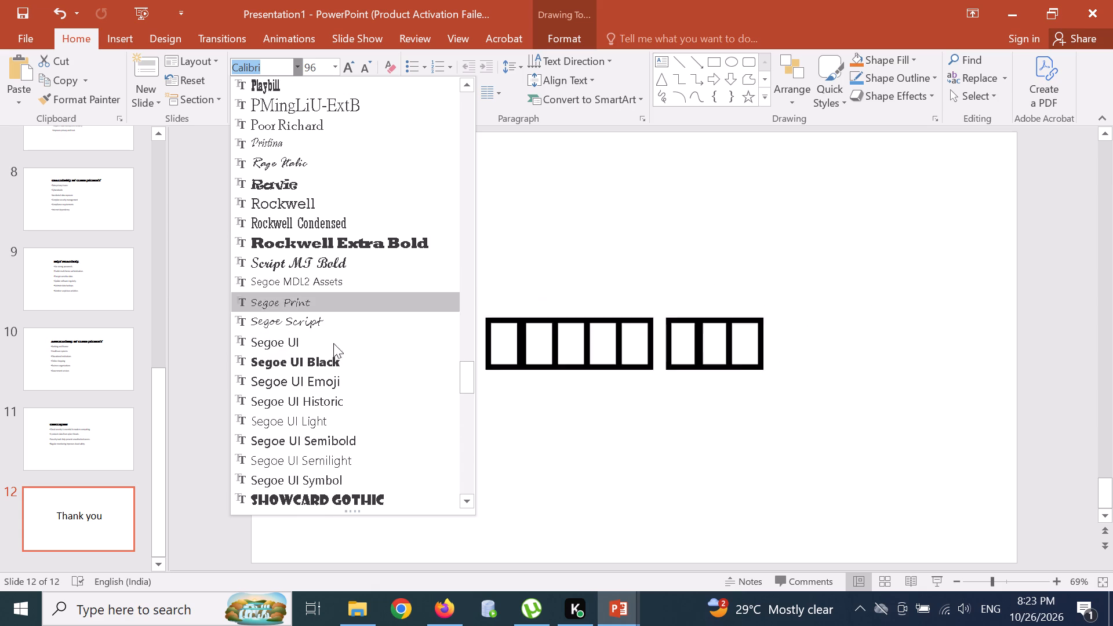
scroll(332, 445, "down", 2)
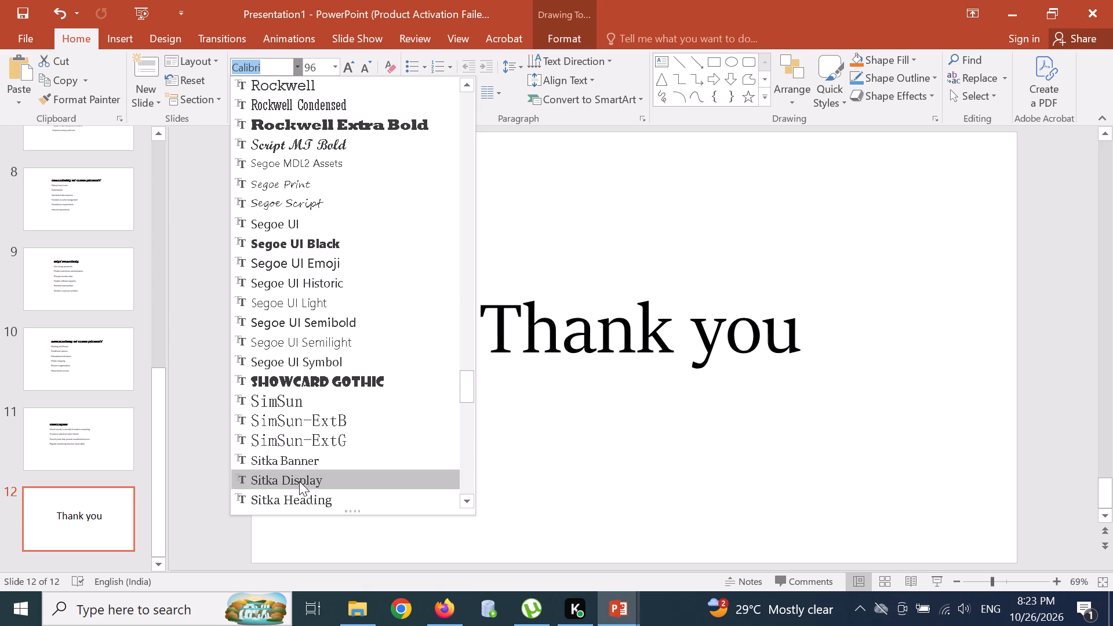
scroll(306, 464, "down", 3)
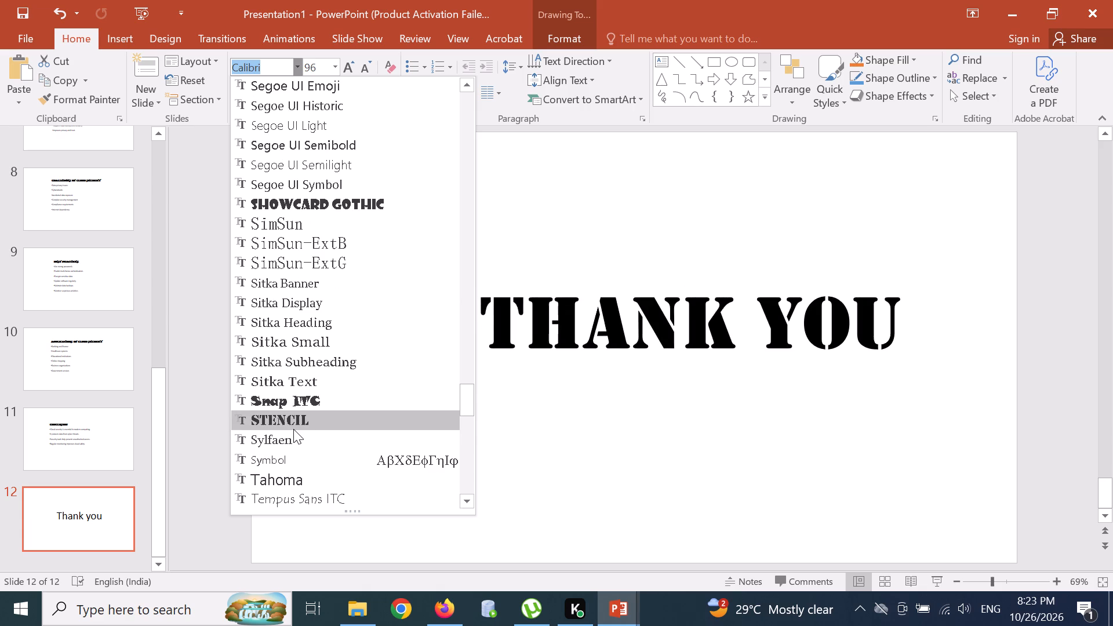
left_click(293, 424)
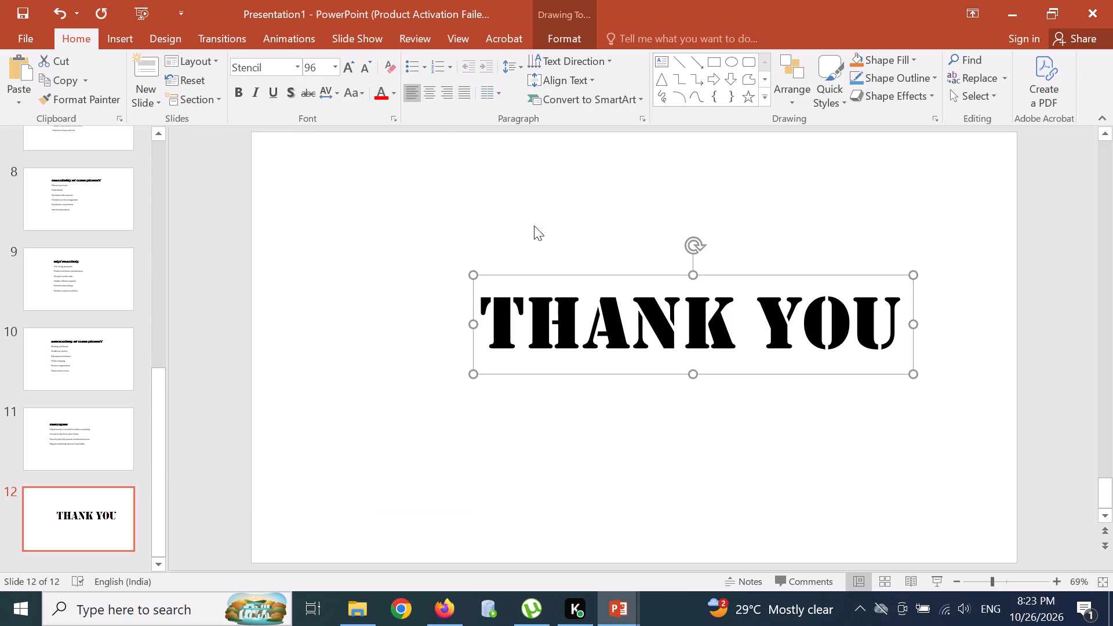
left_click_drag(557, 276, 510, 273)
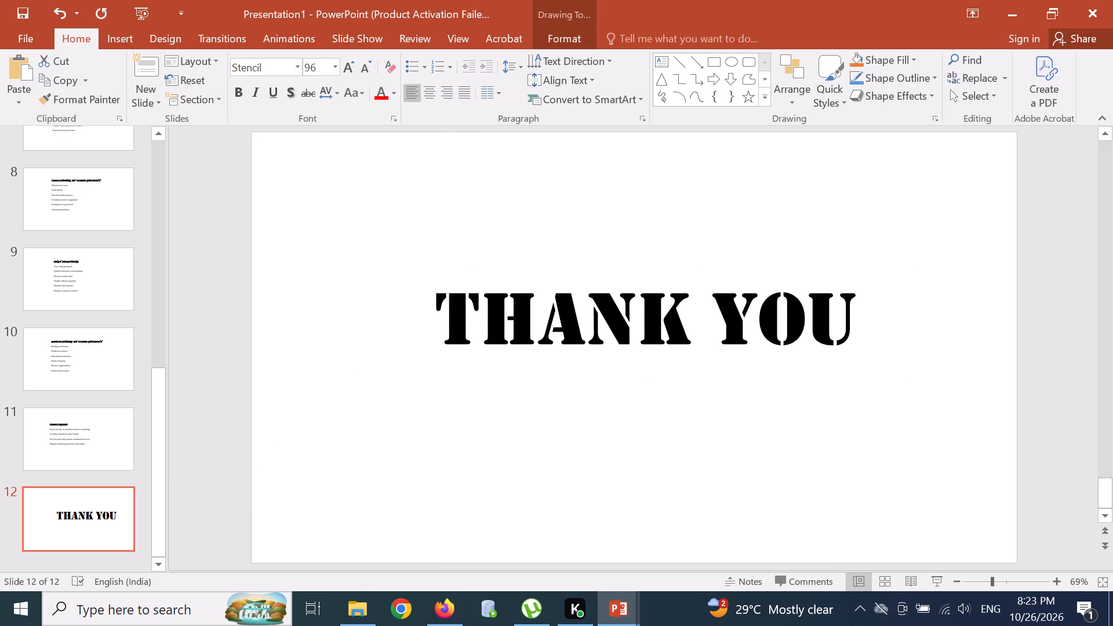
Nudge the "Thank you" text box on slide 12 slightly left and down, then deselect it.
left_click_drag(510, 273, 503, 275)
left_click(538, 200)
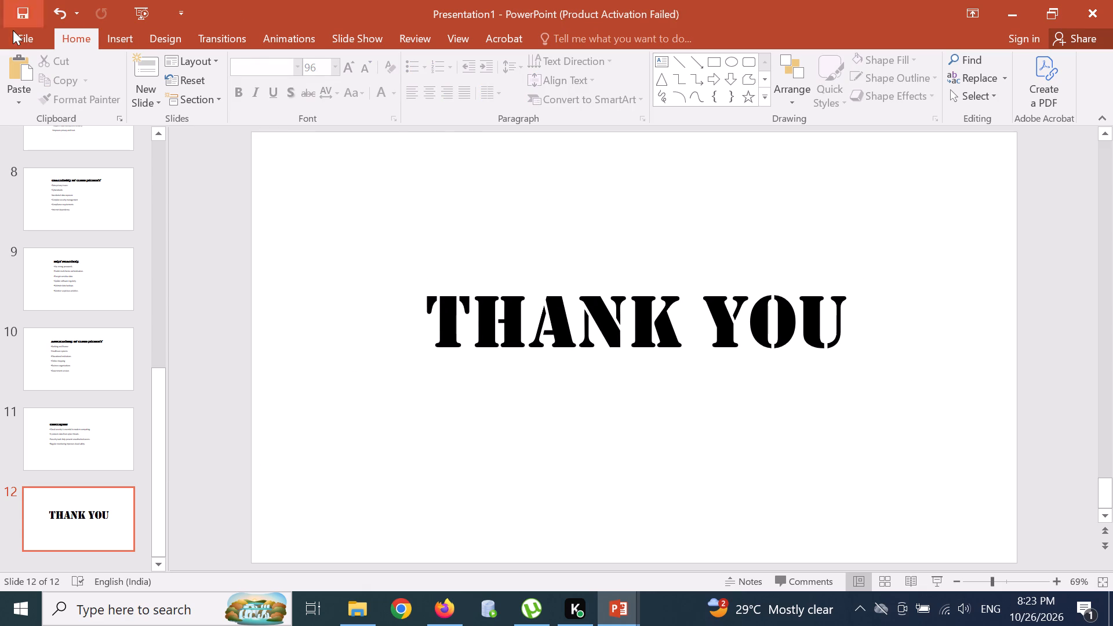
Save the presentation as "cloud security" in the Prabha_SQL folder on the Desktop, in PowerPoint Presentation format.
left_click(14, 31)
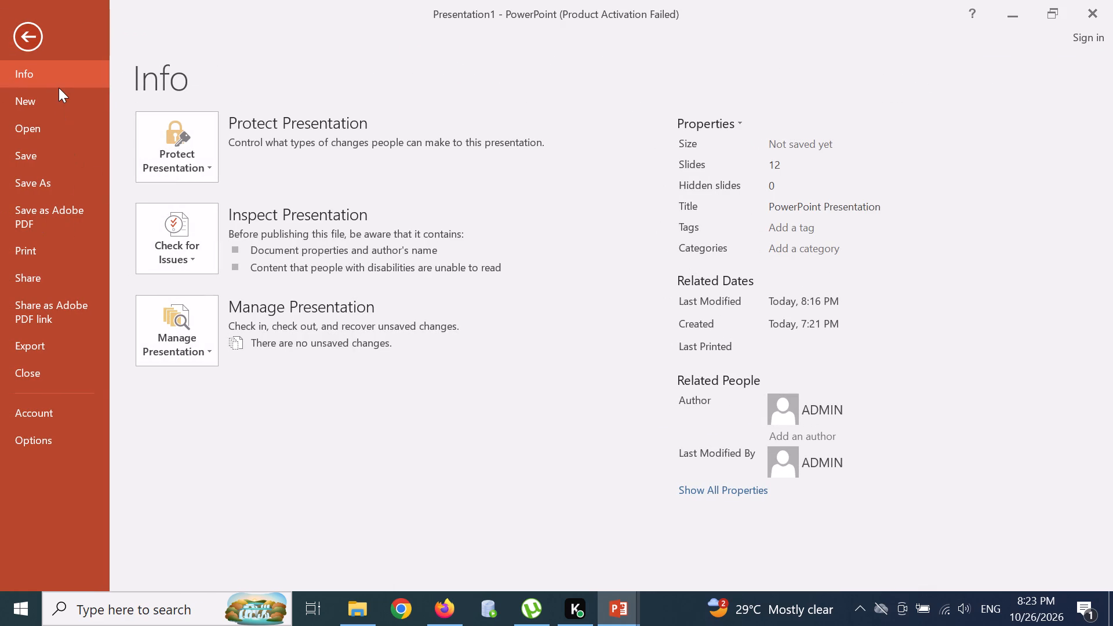
left_click(34, 177)
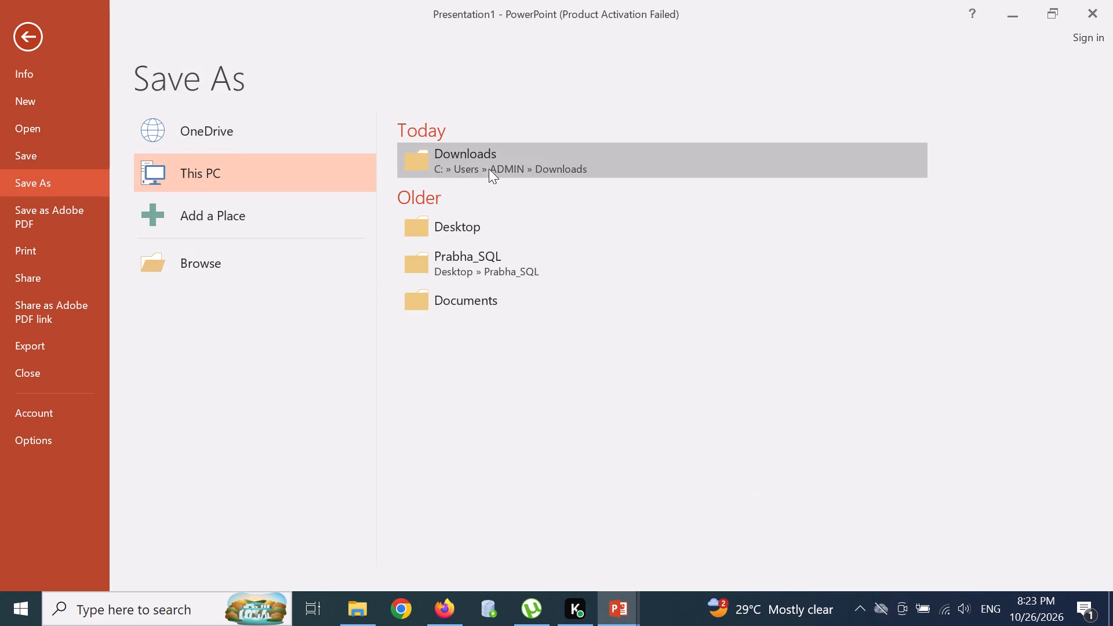
left_click(482, 259)
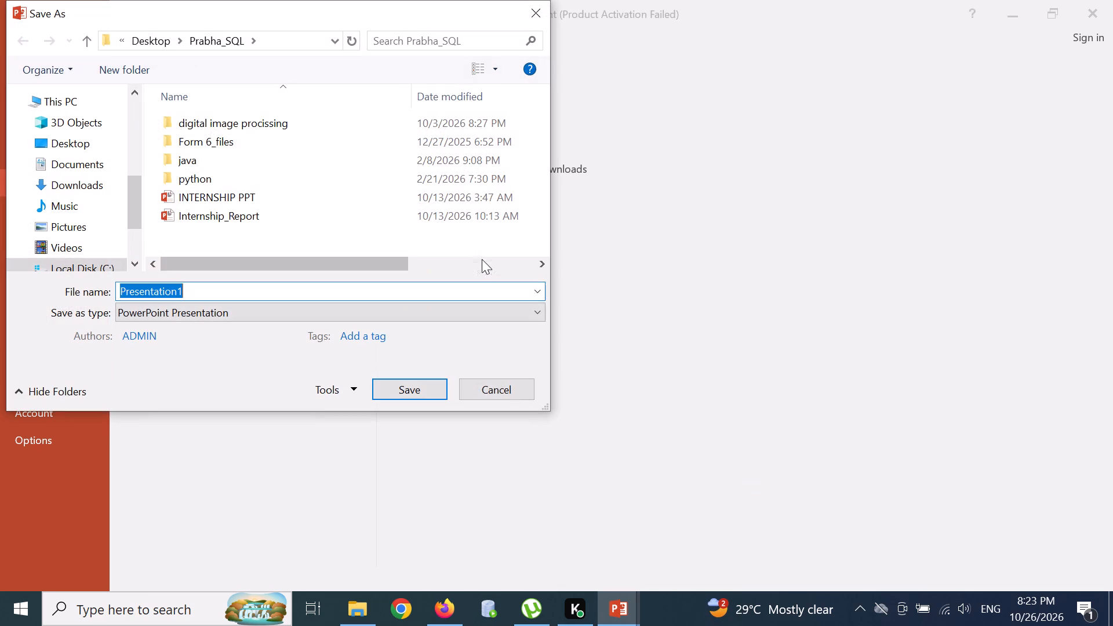
left_click(232, 290)
key("BackSpace")
key("BackSpace")
key("BackSpace")
key("BackSpace")
key("BackSpace")
key("BackSpace")
key("BackSpace")
key("BackSpace")
key("BackSpace")
key("BackSpace")
key("BackSpace")
key("BackSpace")
key("BackSpace")
key("BackSpace")
key("BackSpace")
key("BackSpace")
key("BackSpace")
key("BackSpace")
key("BackSpace")
key("BackSpace")
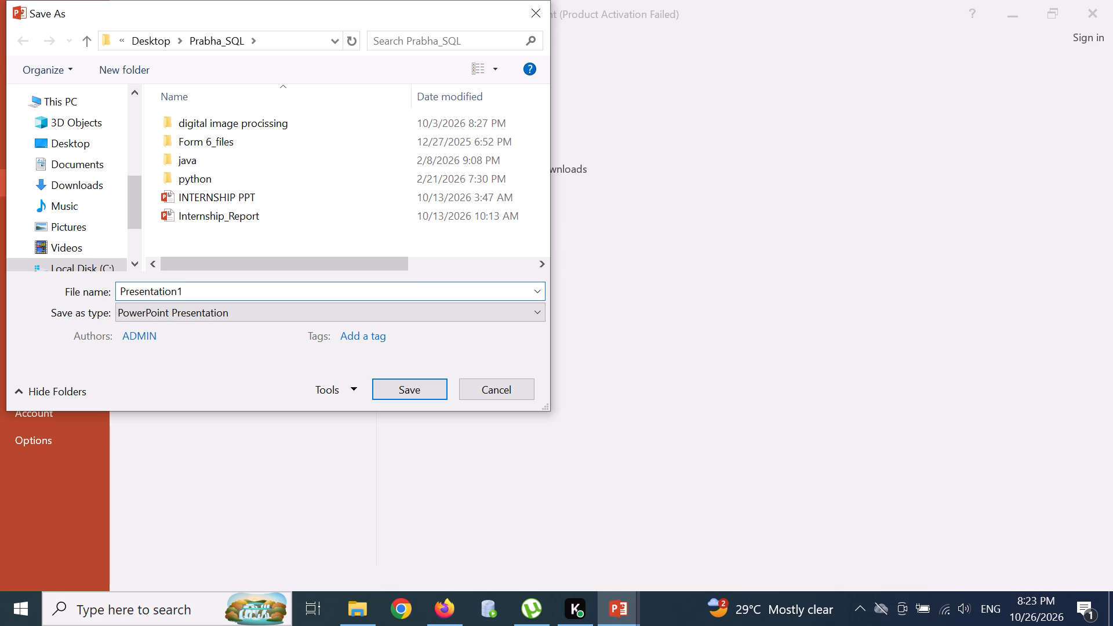
type("clo")
type("ud")
key("space")
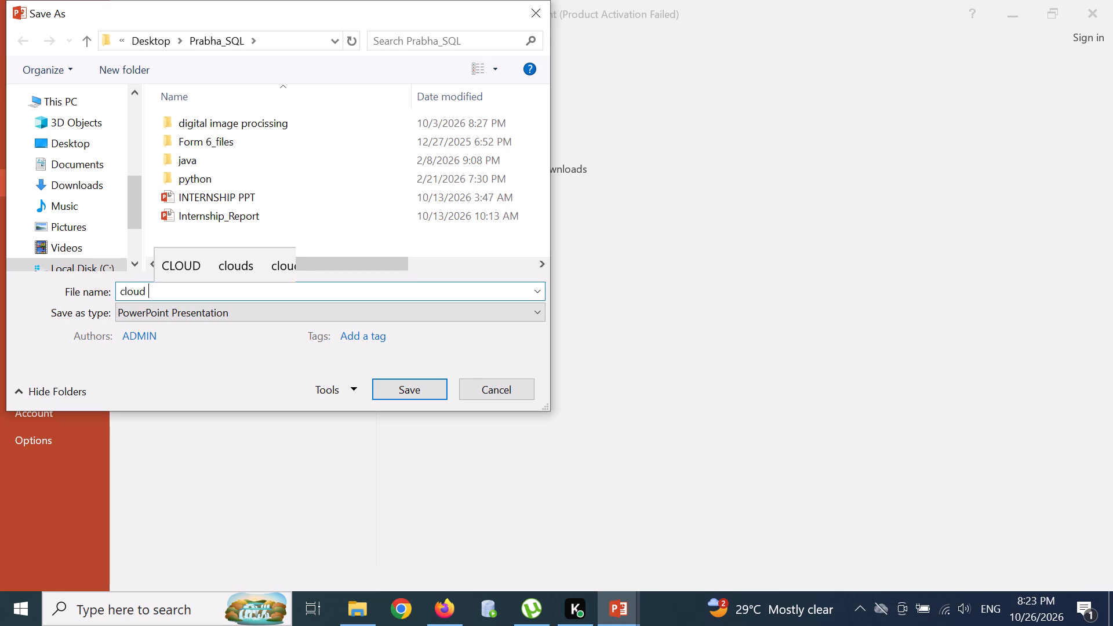
type("sec")
type("urity")
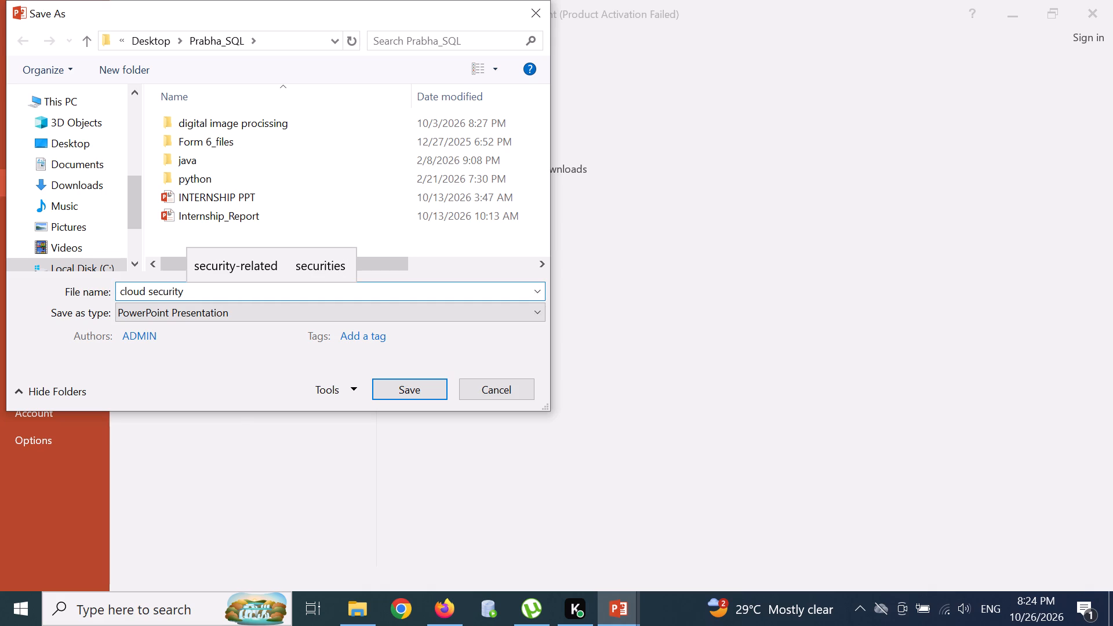
key("Return")
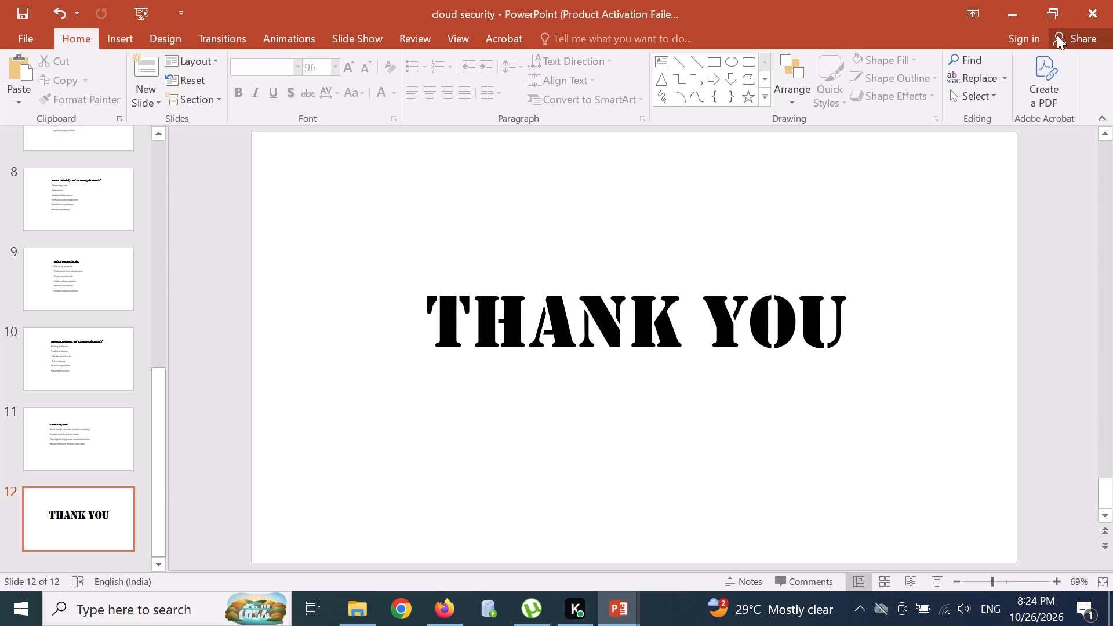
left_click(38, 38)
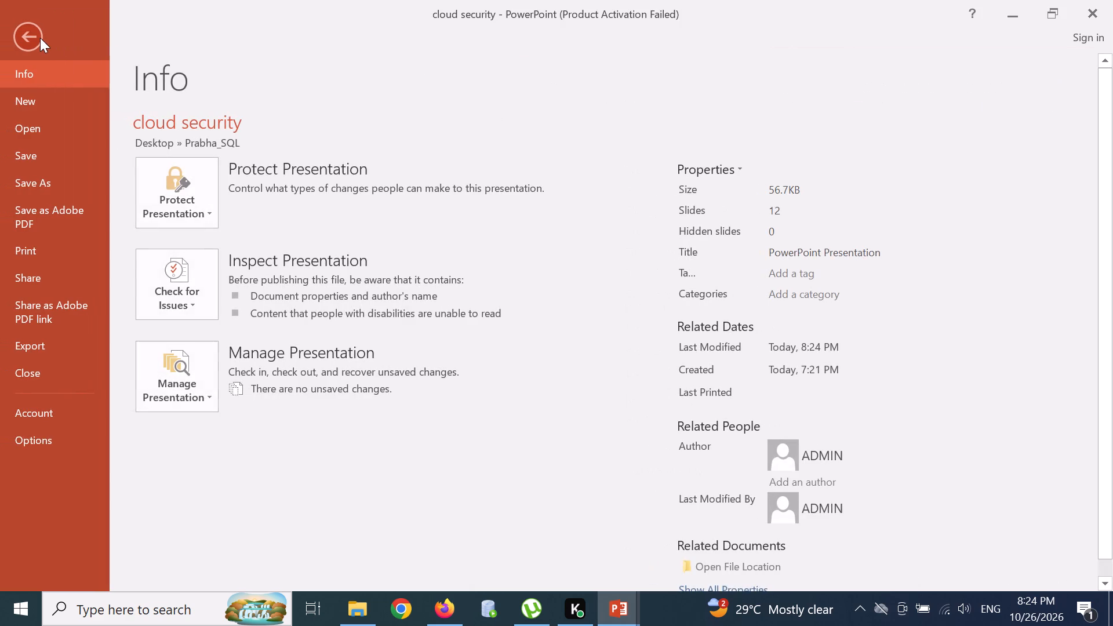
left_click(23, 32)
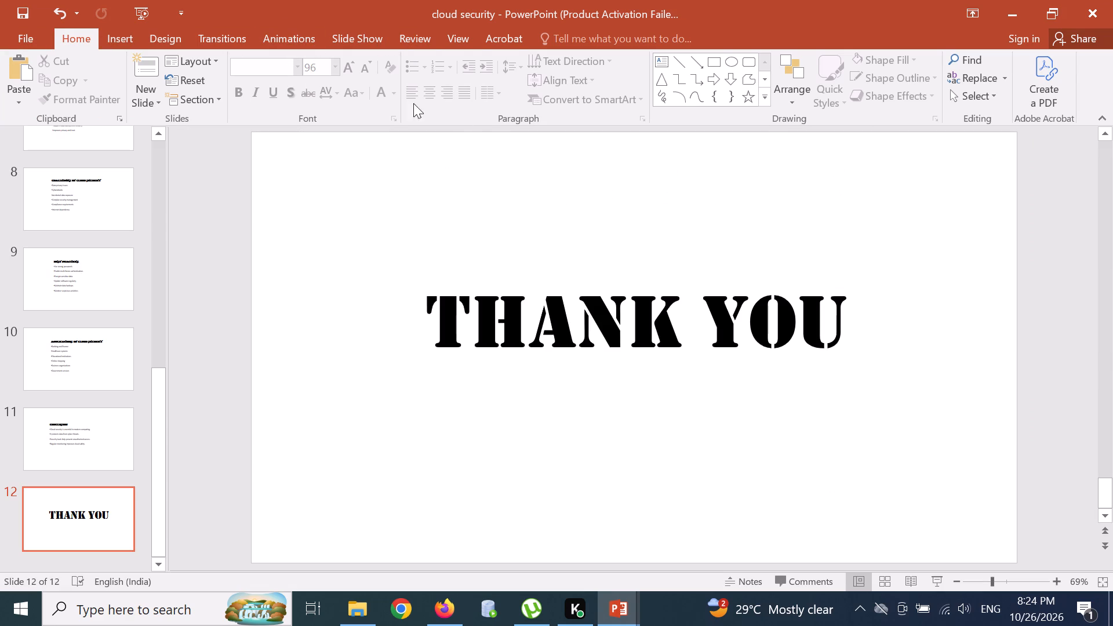
scroll(418, 140, "up", 20)
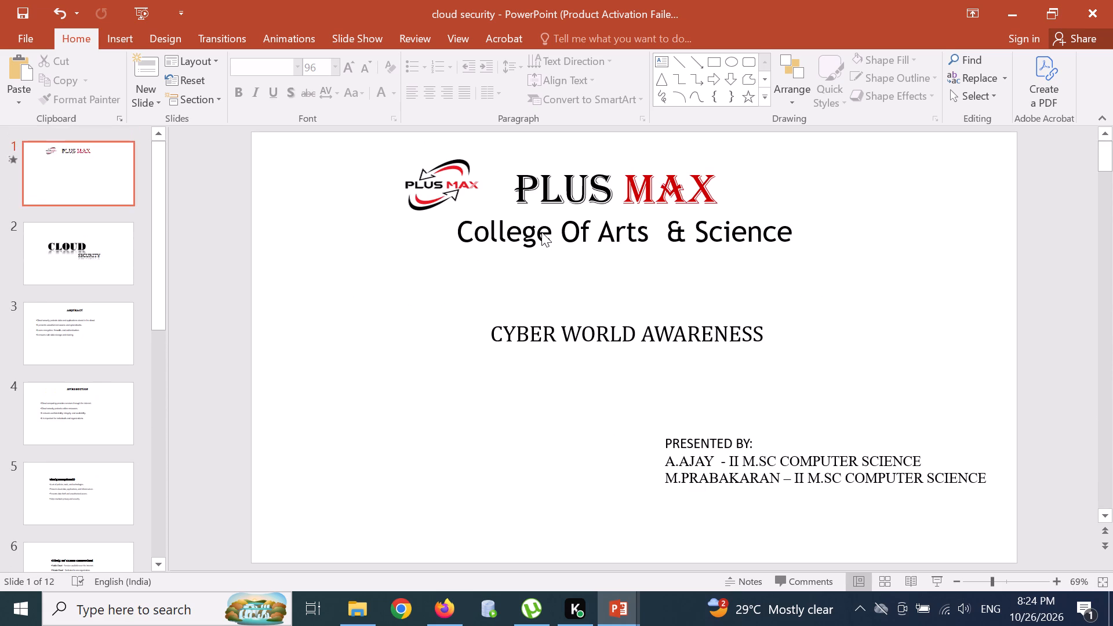
left_click(63, 173)
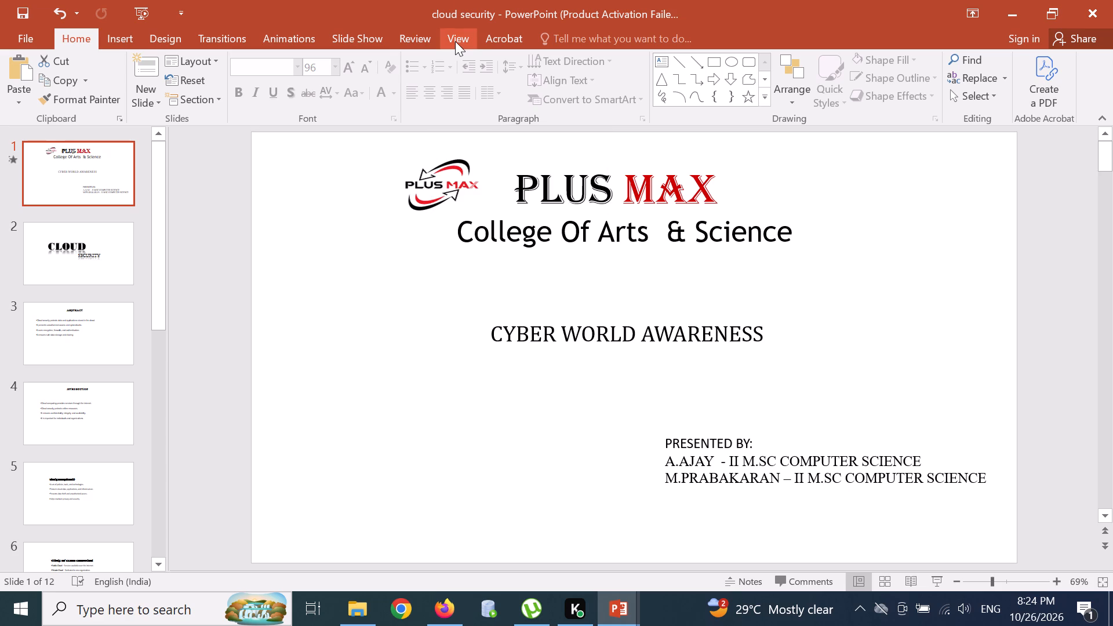
right_click(360, 38)
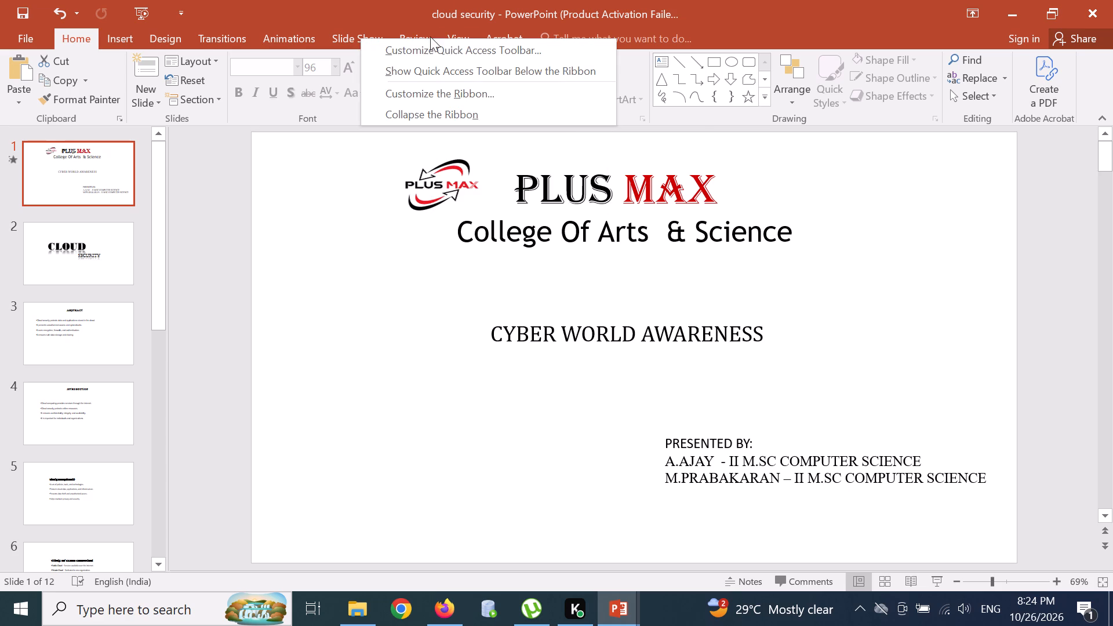
left_click(430, 37)
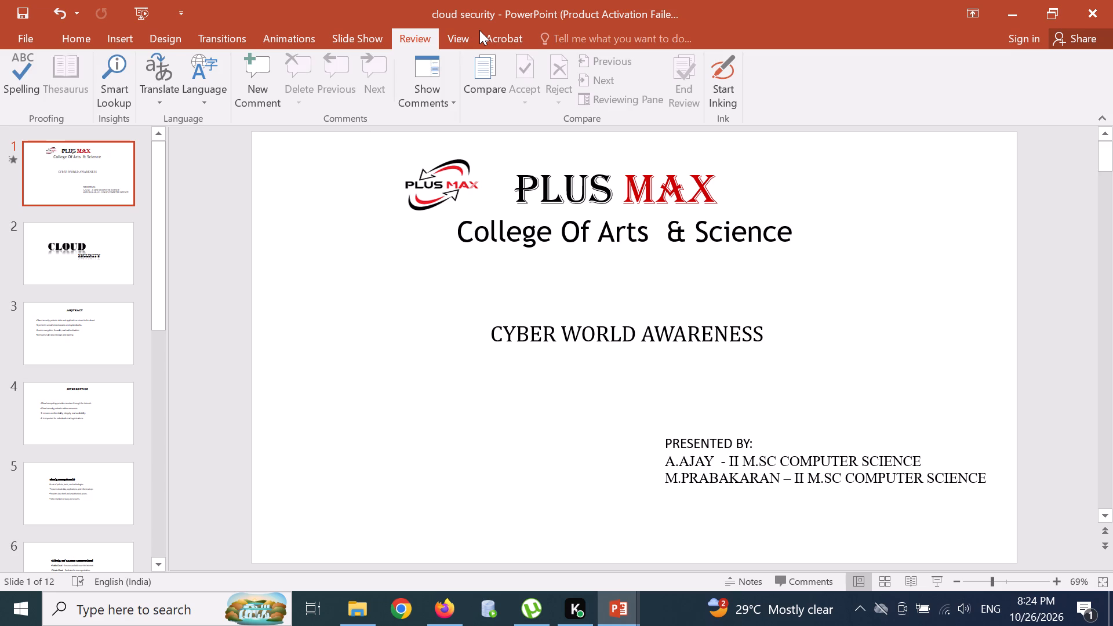
left_click(479, 30)
left_click(446, 30)
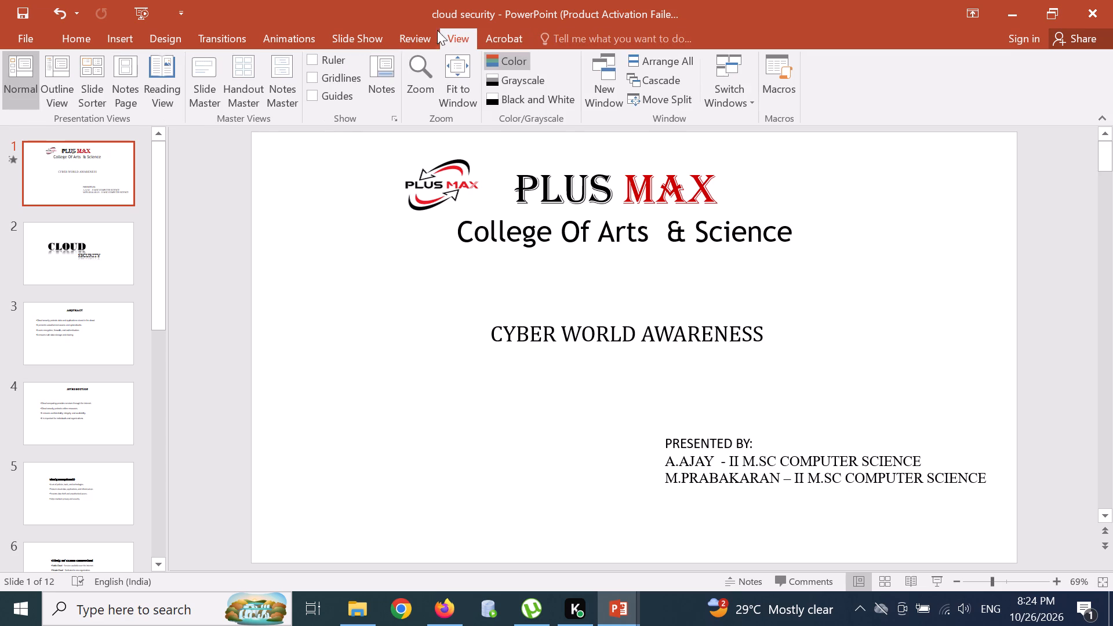